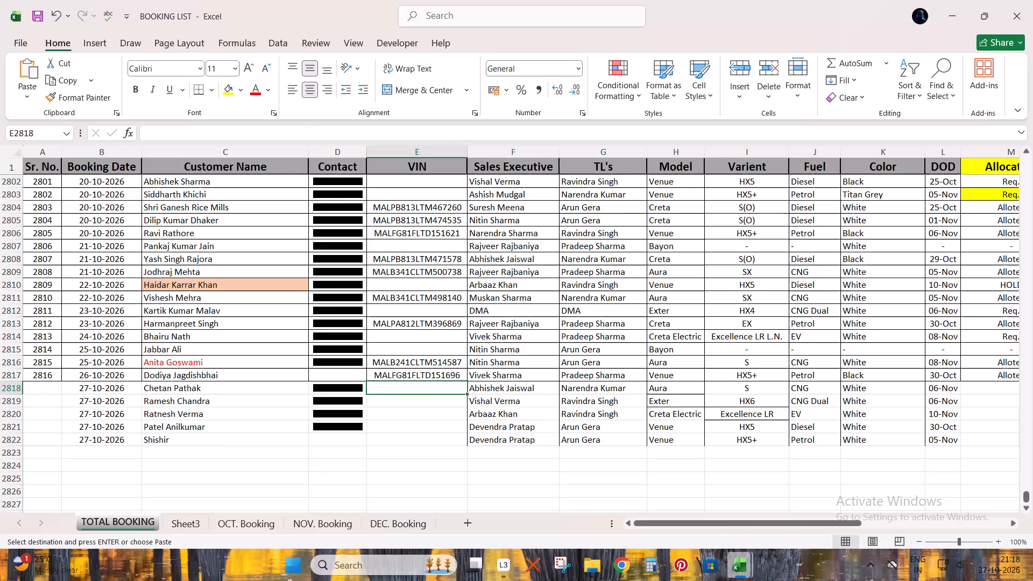
Paste the copied content into VIN cell E2818, in the first 27-10-2026 booking row.
key(ctrl+v)
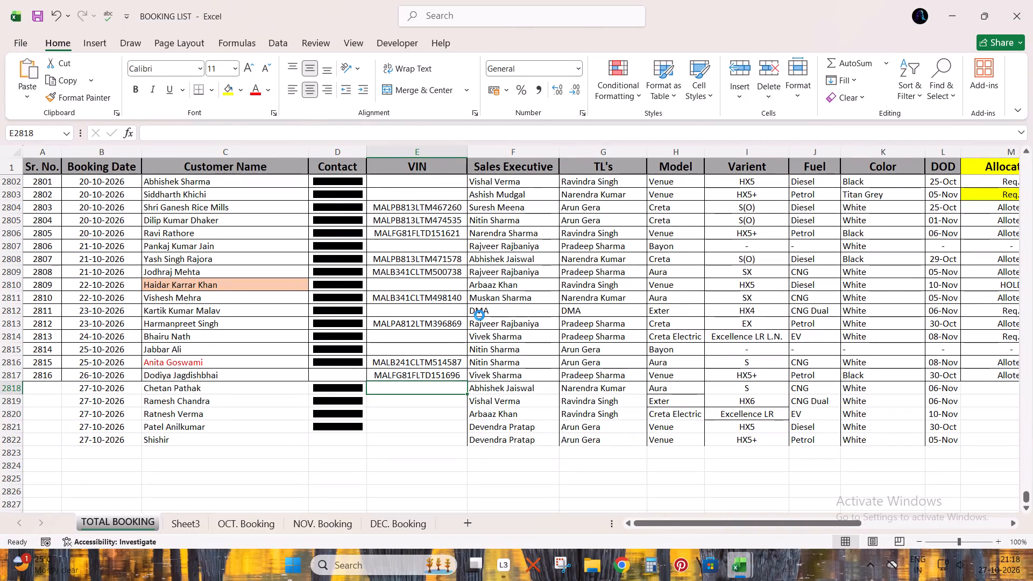
key(Down)
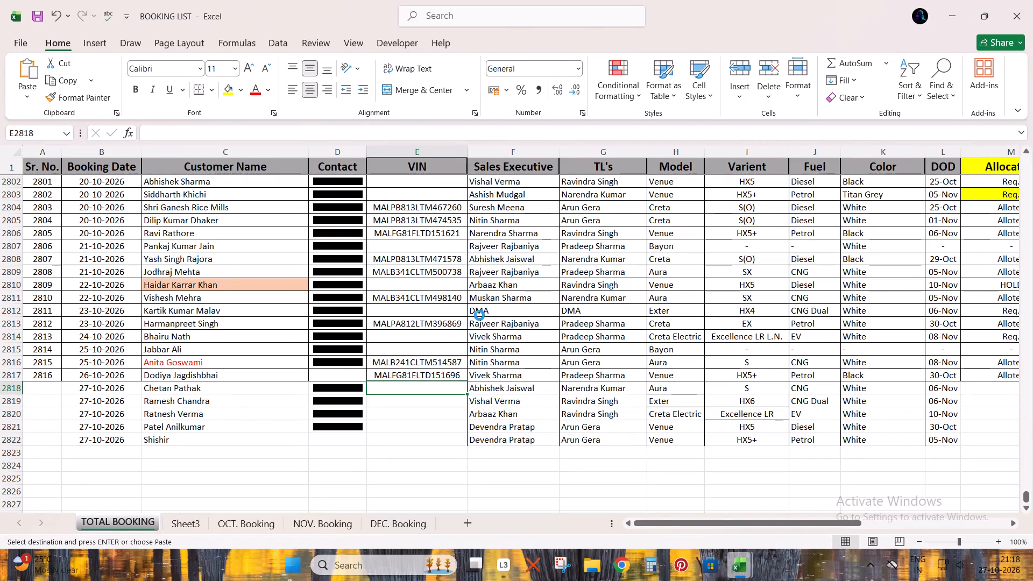
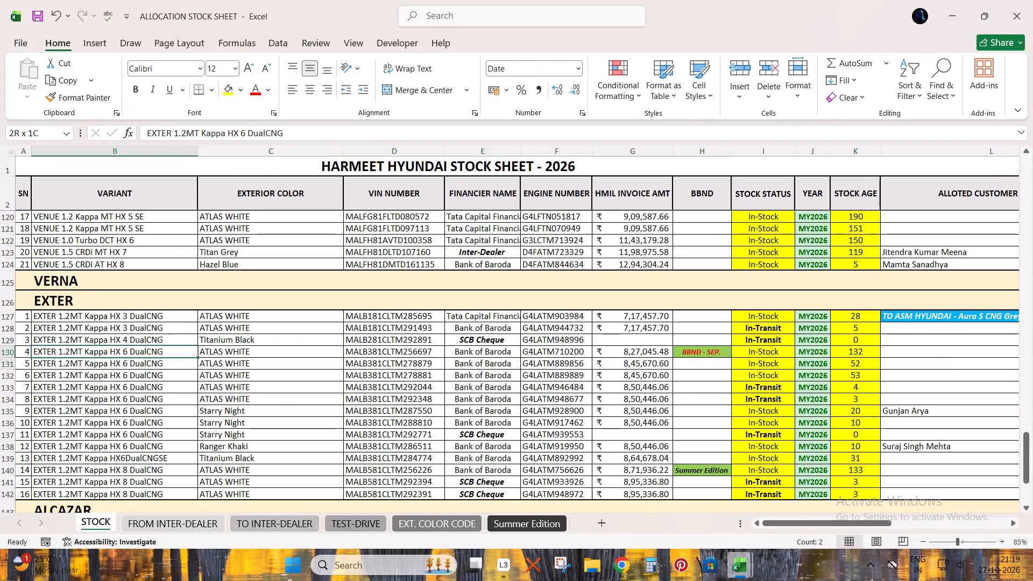
Highlight ATLAS WHITE EXTER HX 6 DualCNG stock rows 130 to 134 and compare them with the Exter HX6 booking in BOOKING LIST row 2819.
drag(179, 361, 230, 402)
key(shift+space)
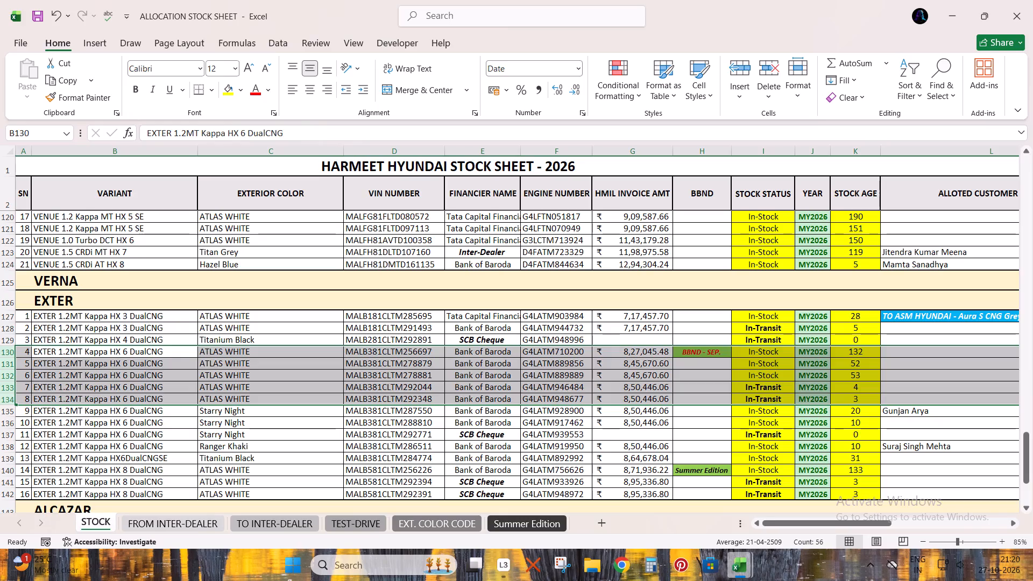
key(alt+Tab)
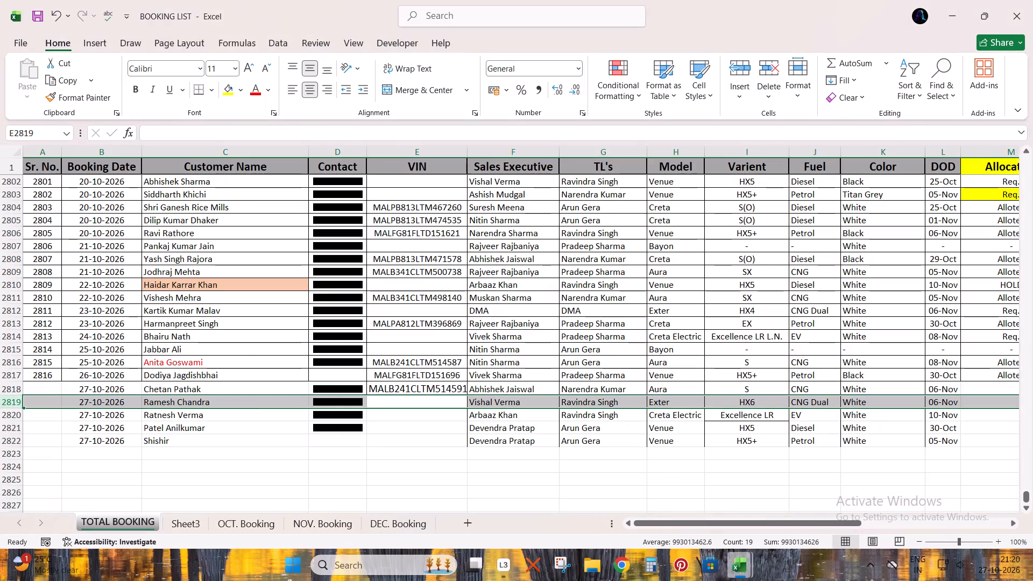
key(alt+Tab)
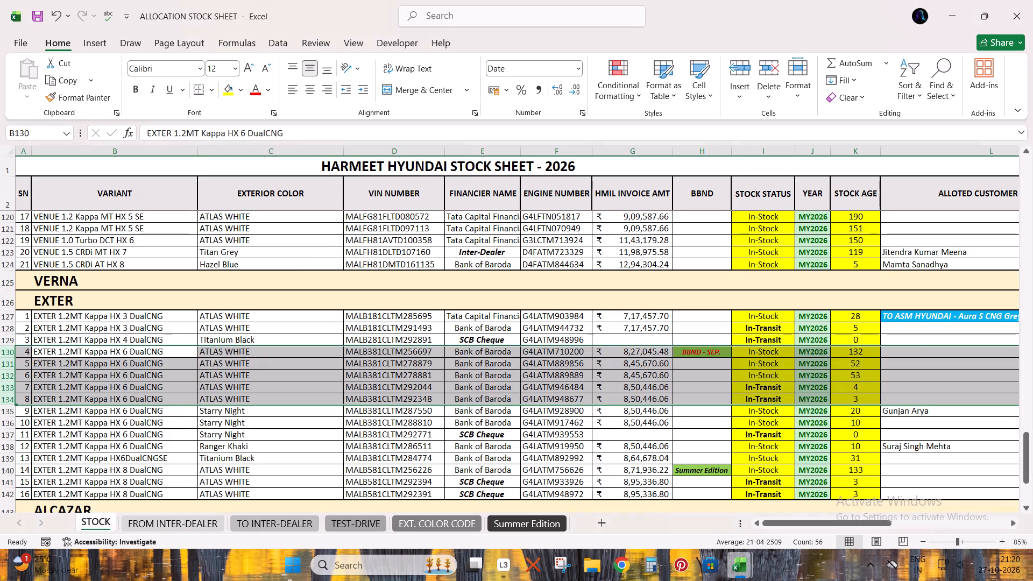
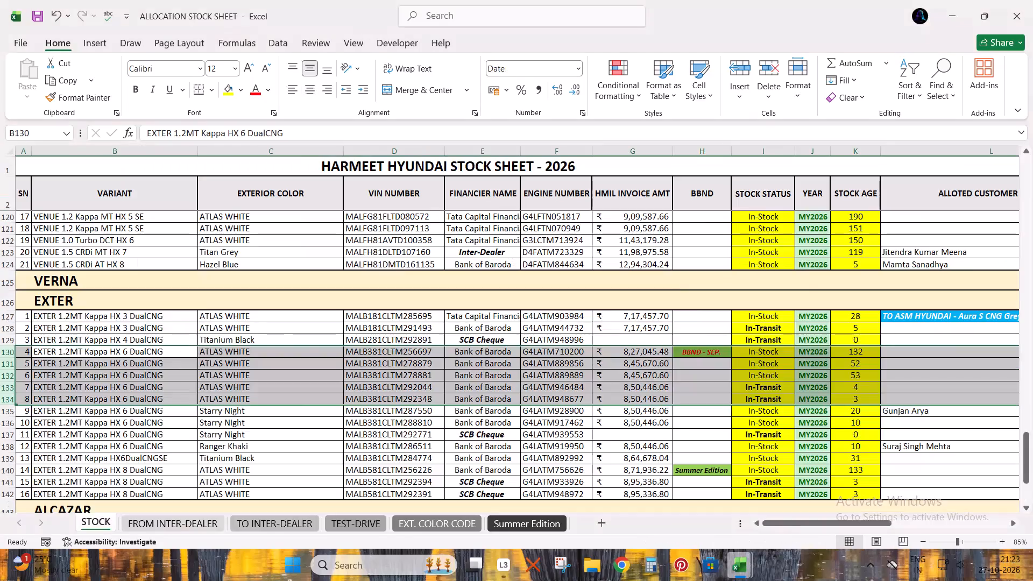
Switch to the BOOKING LIST workbook and extend the customer name in row 2822 of TOTAL BOOKING with the customer's middle name and surname.
key(alt+Tab)
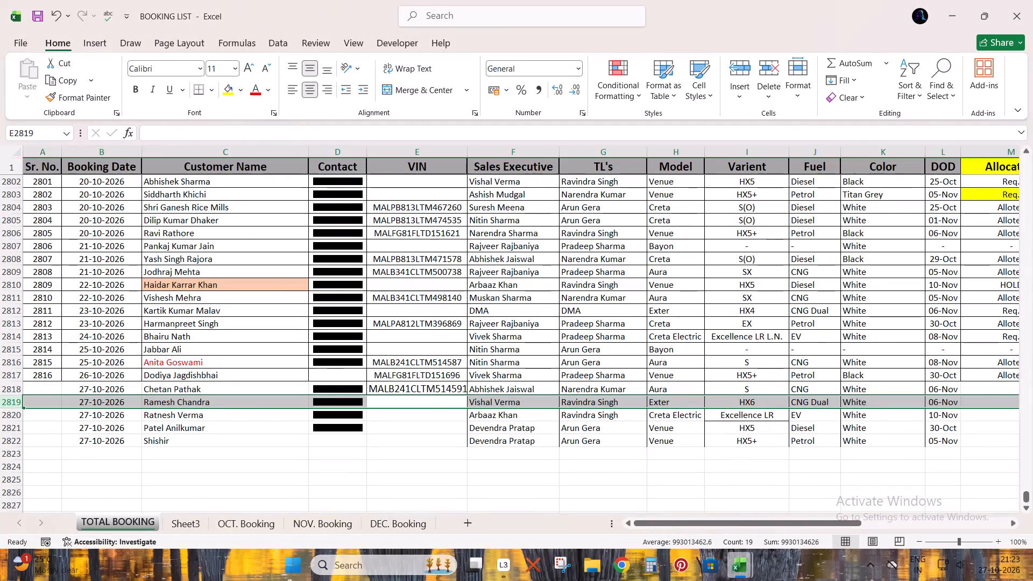
double_click(193, 440)
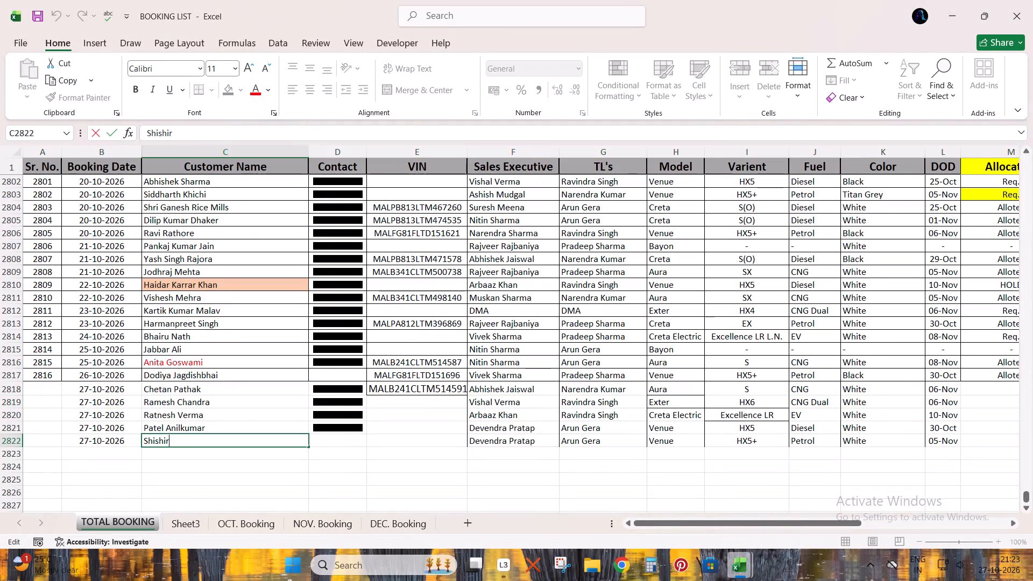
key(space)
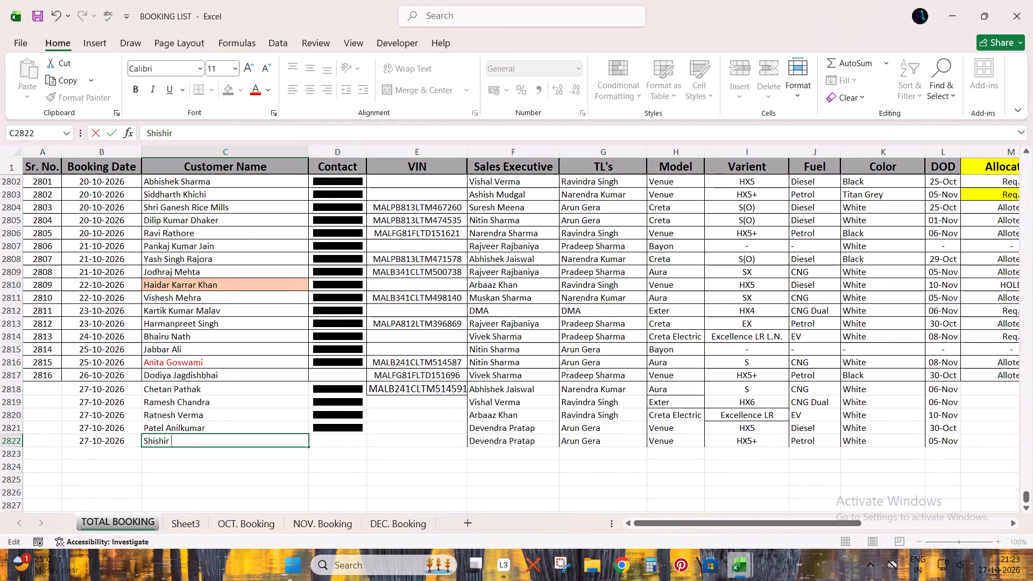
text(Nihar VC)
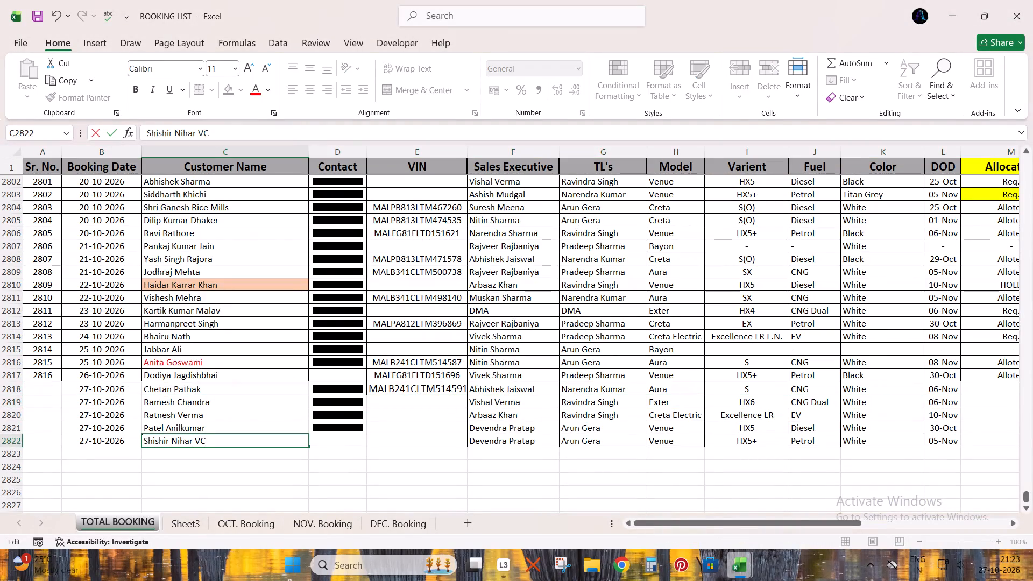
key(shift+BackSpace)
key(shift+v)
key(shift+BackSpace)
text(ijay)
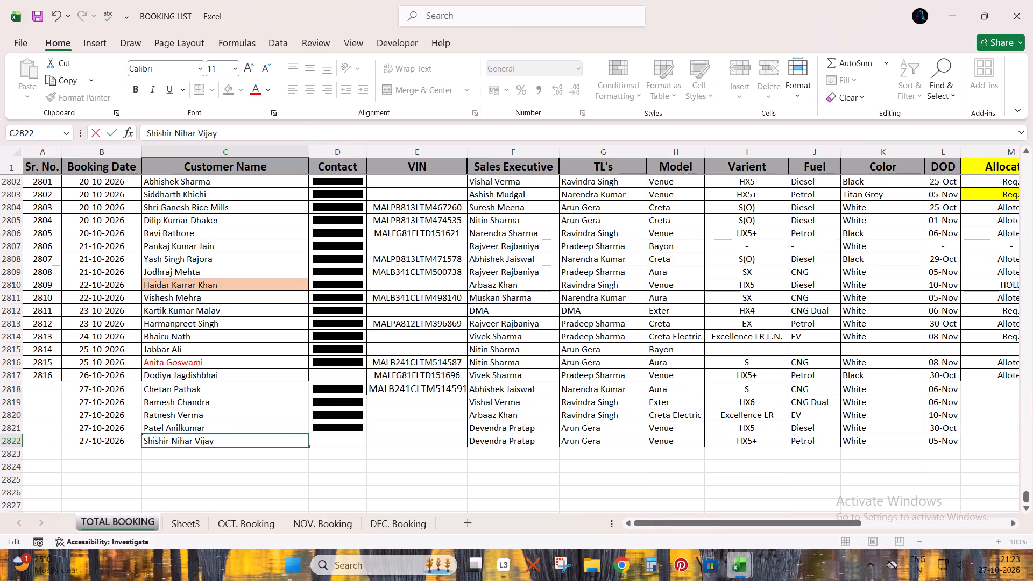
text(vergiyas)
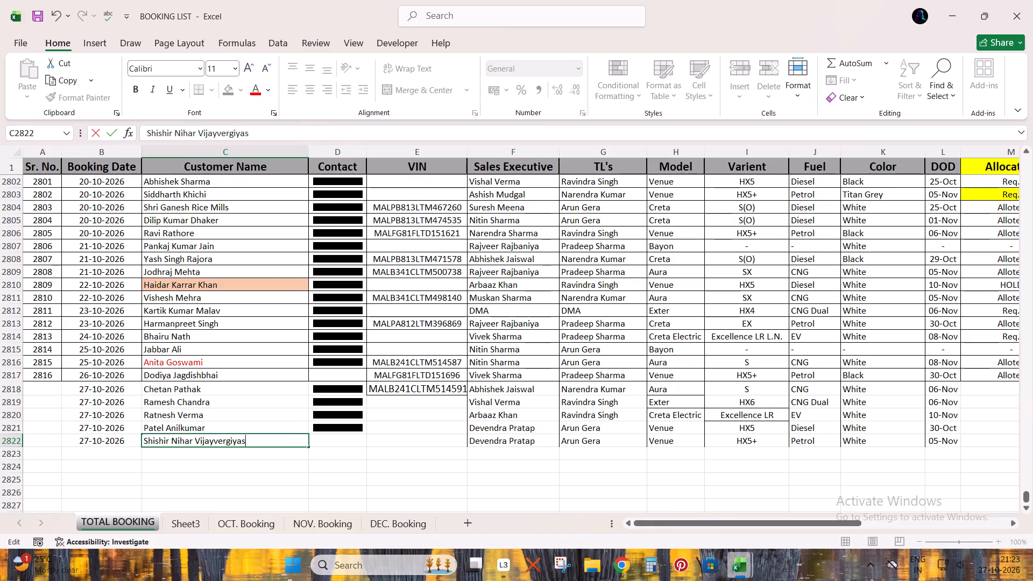
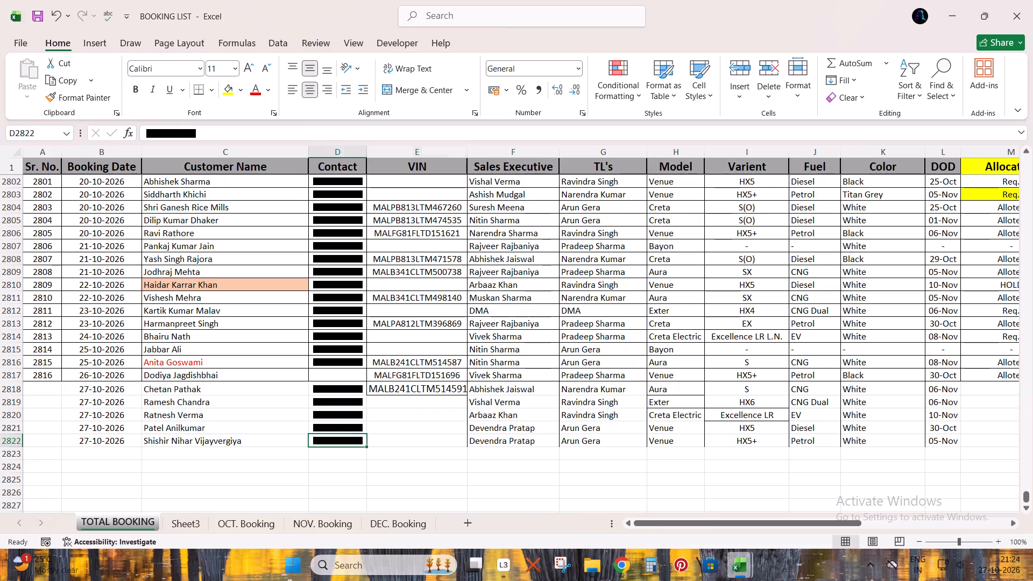
Check the booking entries across row 2822 of TOTAL BOOKING, from the contact through the insurance column.
key(Right)
key(Right)
key(Right)
key(Right)
key(Right)
key(Right)
key(Right)
key(Right)
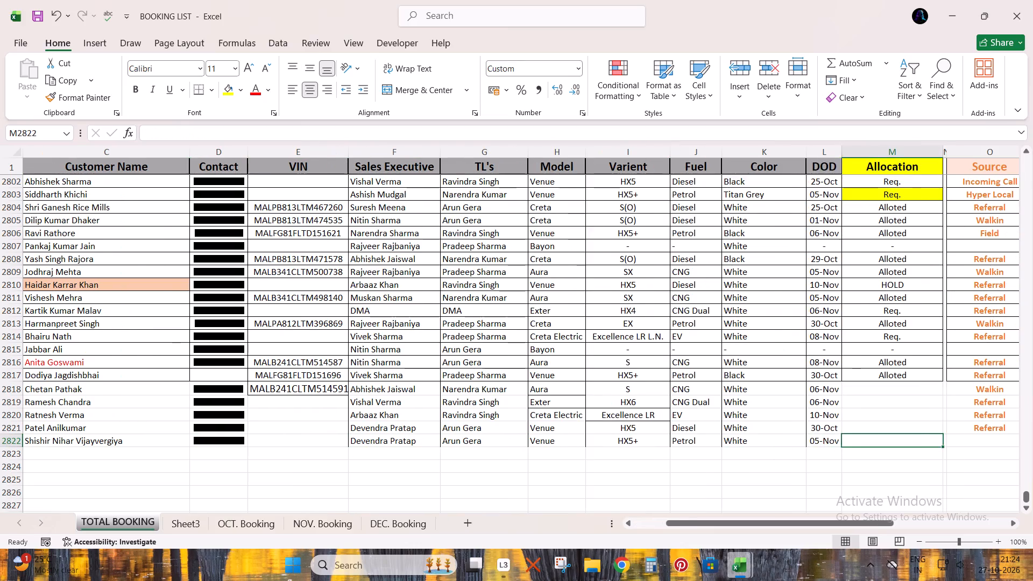
key(Right)
key(Right)
key(Right)
key(Right)
key(Right)
key(Right)
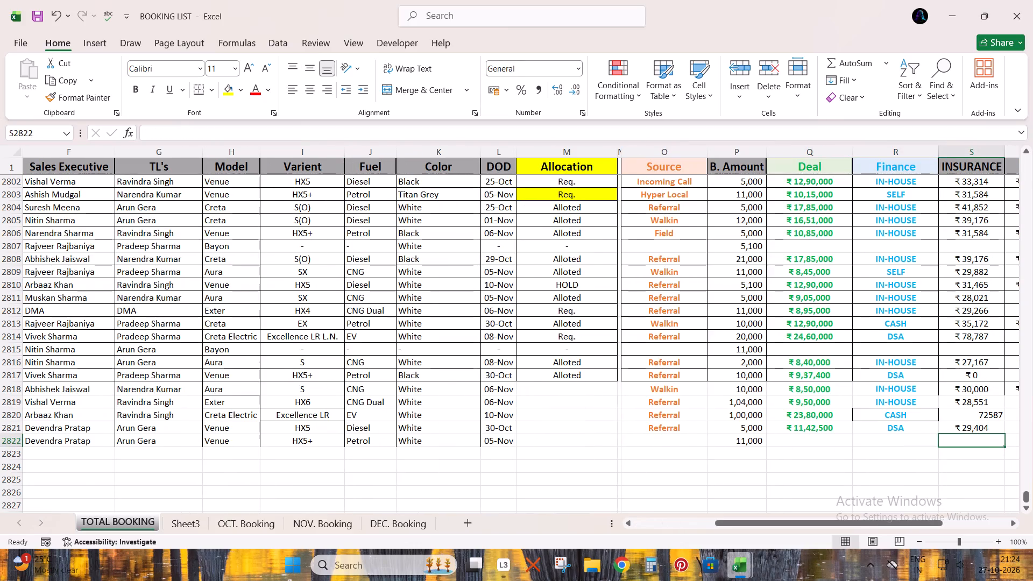
key(ctrl+Left)
key(ctrl+Left)
key(ctrl+Left)
key(ctrl+Left)
key(ctrl+Left)
key(ctrl+Left)
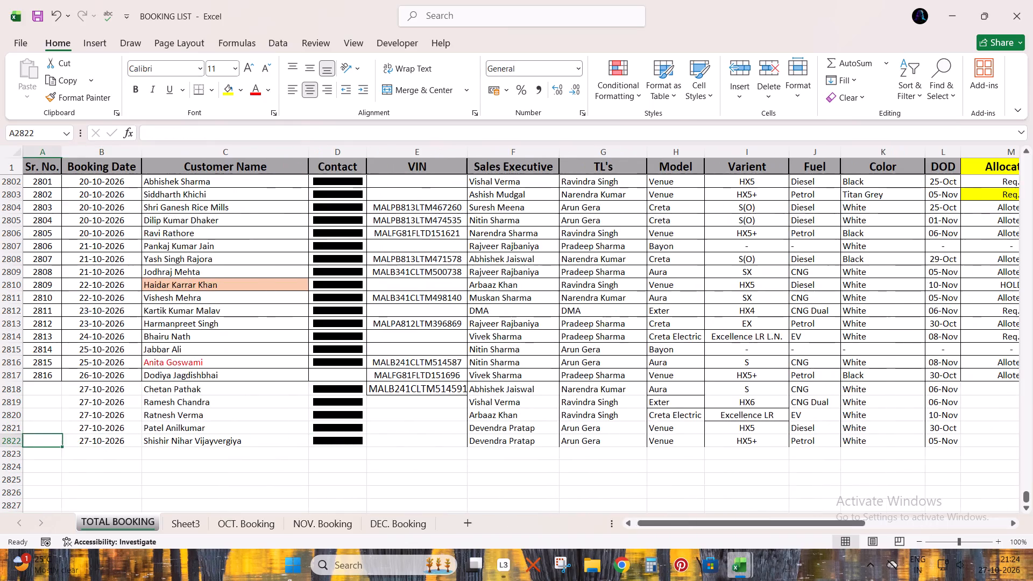
Save the BOOKING LIST workbook.
key(Right)
key(ctrl+s)
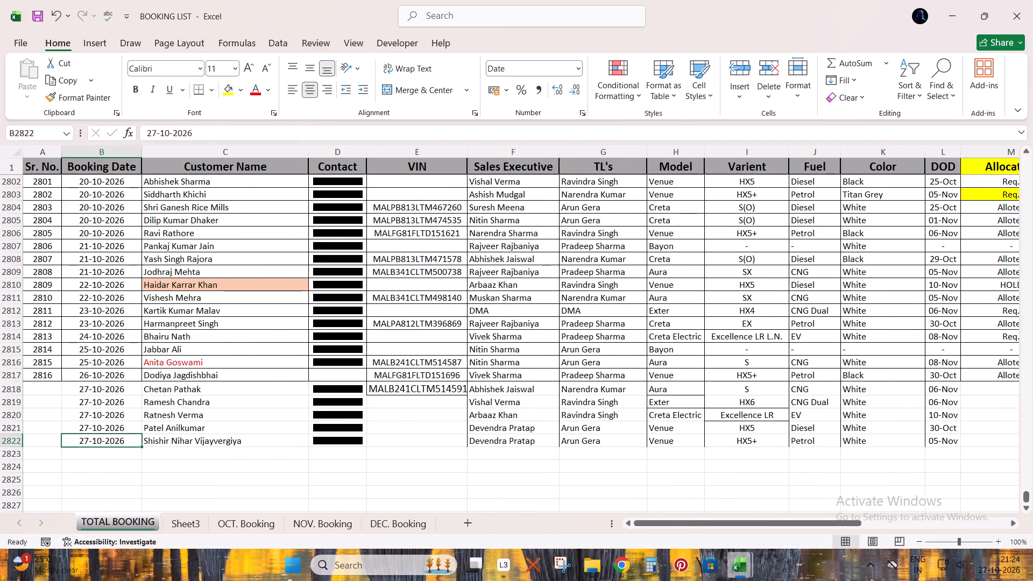
Set the Allocation status of rows 2818 and 2819 in TOTAL BOOKING to Alloted.
key(Right)
key(Up)
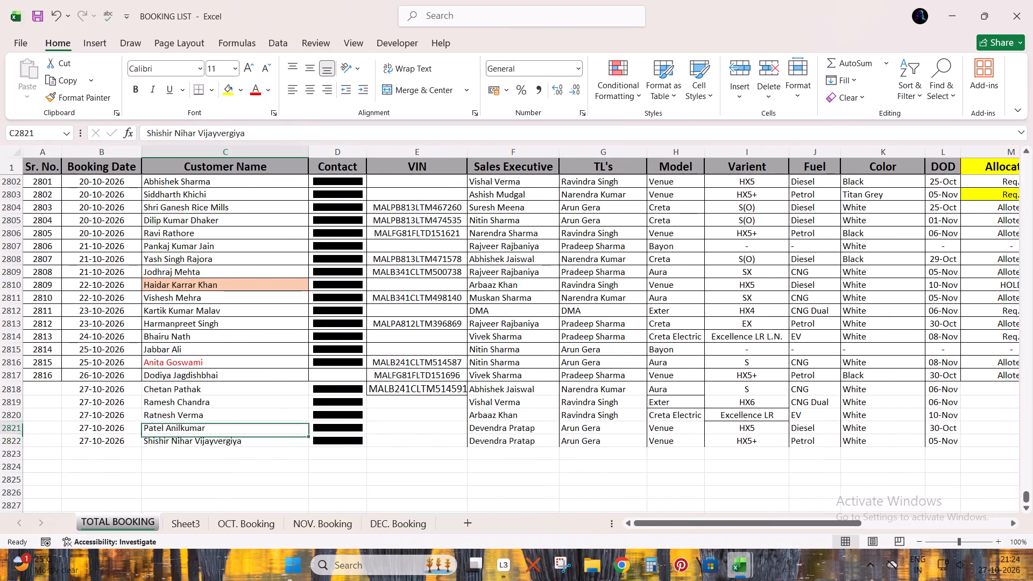
key(Right)
key(Up)
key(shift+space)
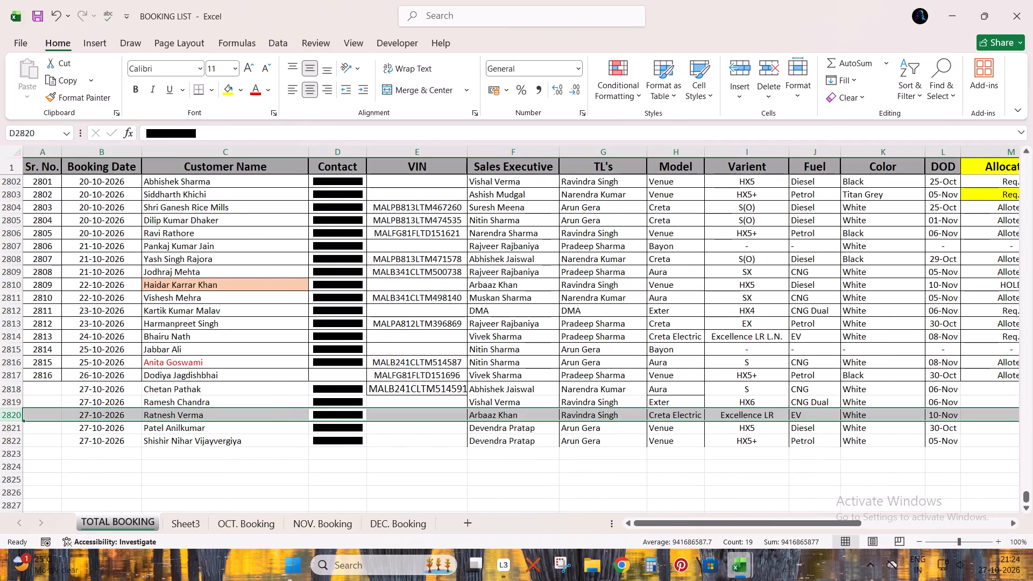
key(ctrl+Right)
key(Right)
key(Right)
key(Right)
key(Right)
key(Right)
key(Right)
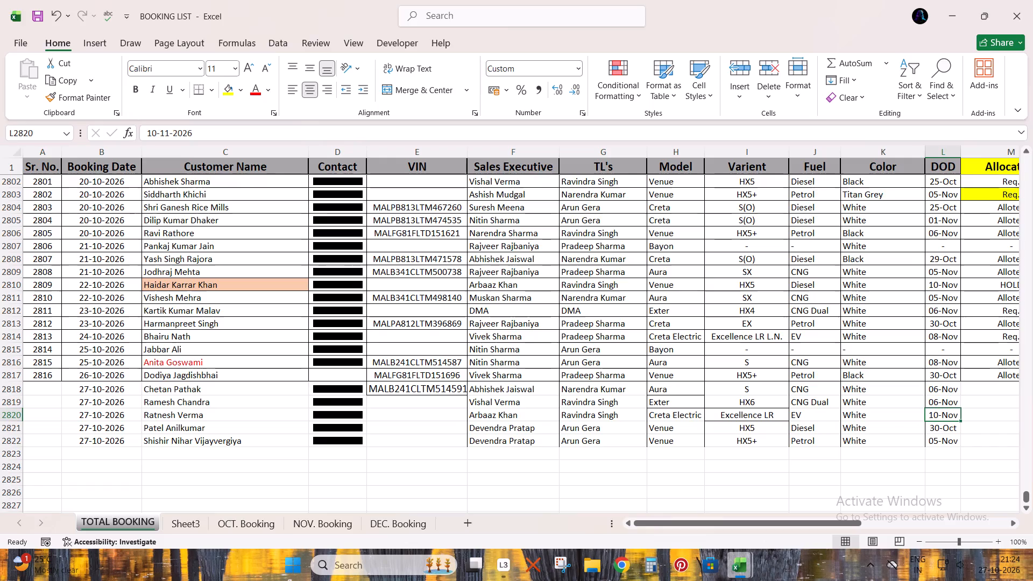
key(Right)
key(Up)
key(Up)
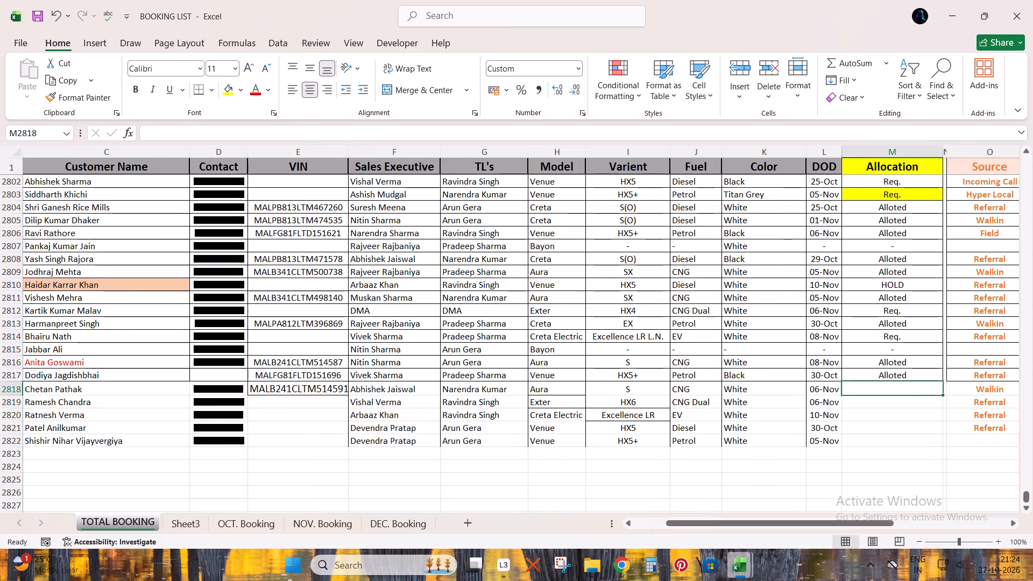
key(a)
key(Down)
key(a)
key(Down)
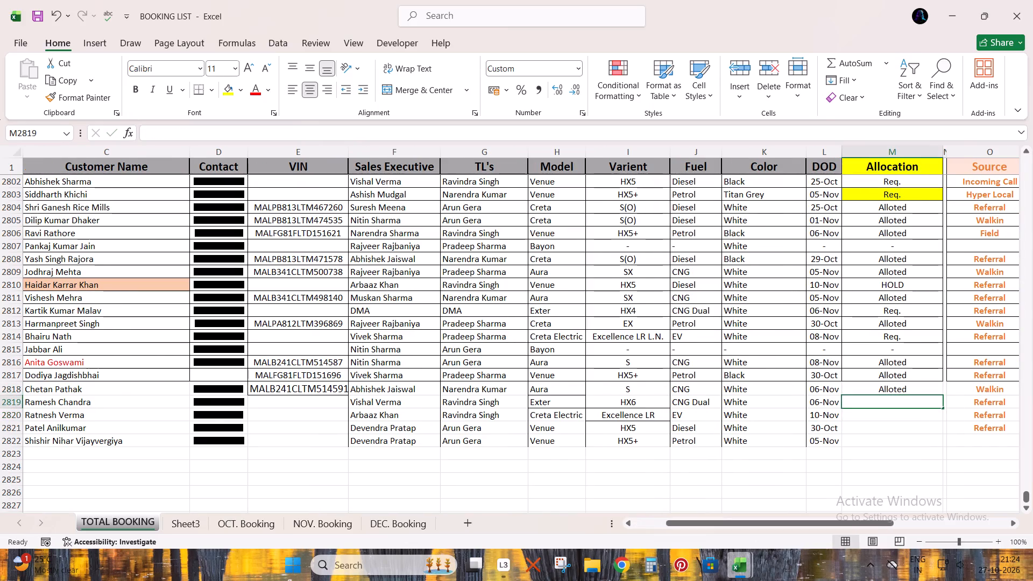
Set the Allocation status to Req. in row 2820 and to Alloted in rows 2821 and 2822.
key(Down)
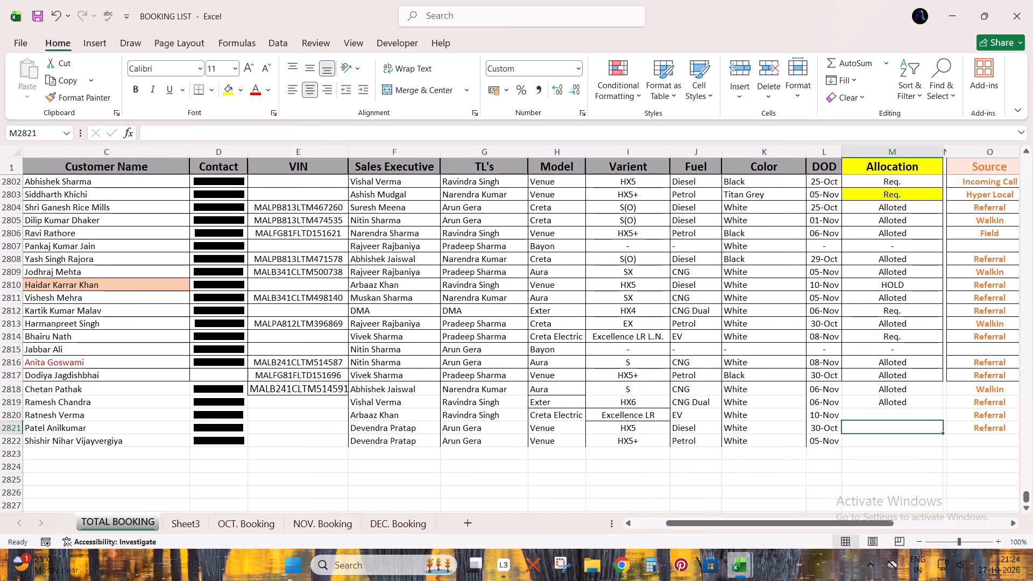
key(Up)
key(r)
key(Down)
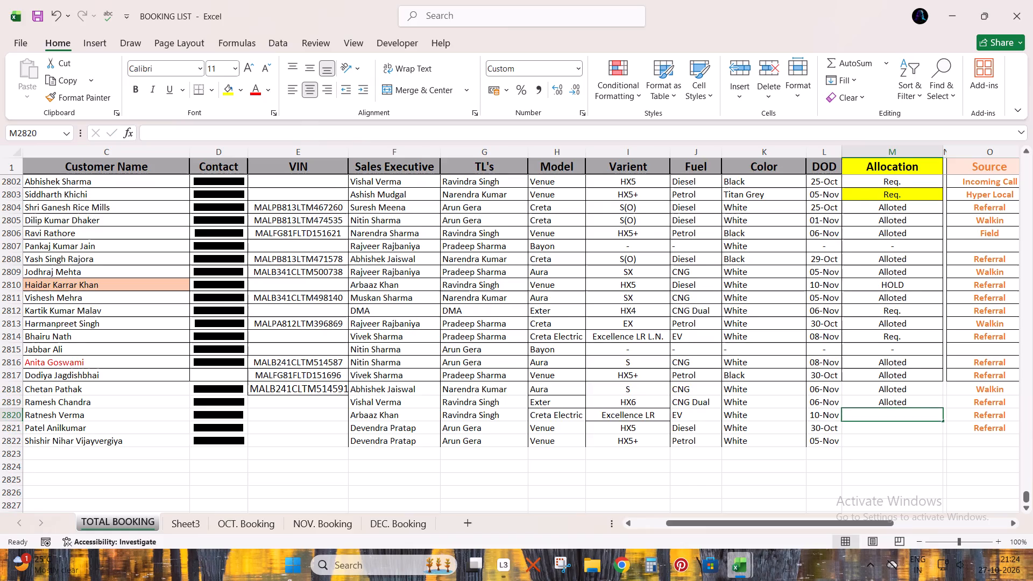
key(Down)
key(Up)
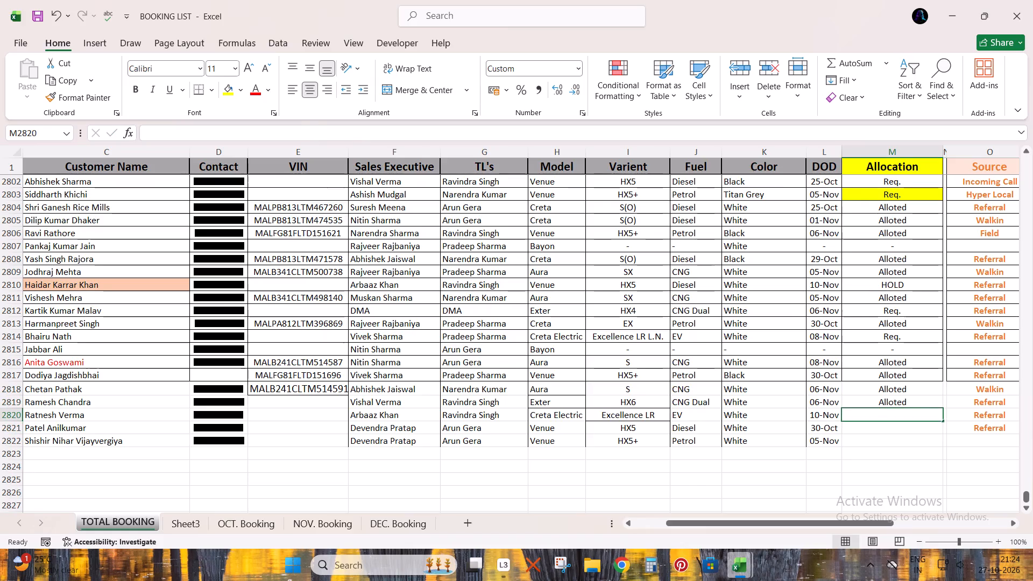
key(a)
key(Down)
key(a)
key(Down)
Save the BOOKING LIST workbook with the Allocation statuses entered.
key(ctrl+Left)
key(ctrl+Left)
key(Right)
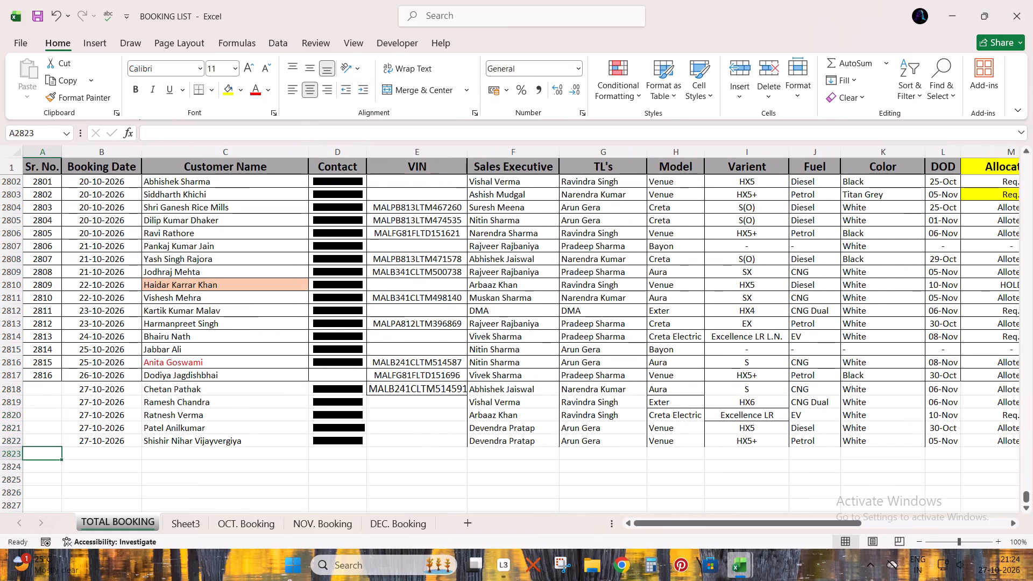
key(Up)
key(Right)
key(Up)
key(ctrl+s)
For booking row 2821, switch to the ALLOCATION STOCK SHEET workbook and search STOCK for the variant VENUE 1.5 CRDi MT HX 5.
key(Right)
key(Up)
key(Right)
key(Up)
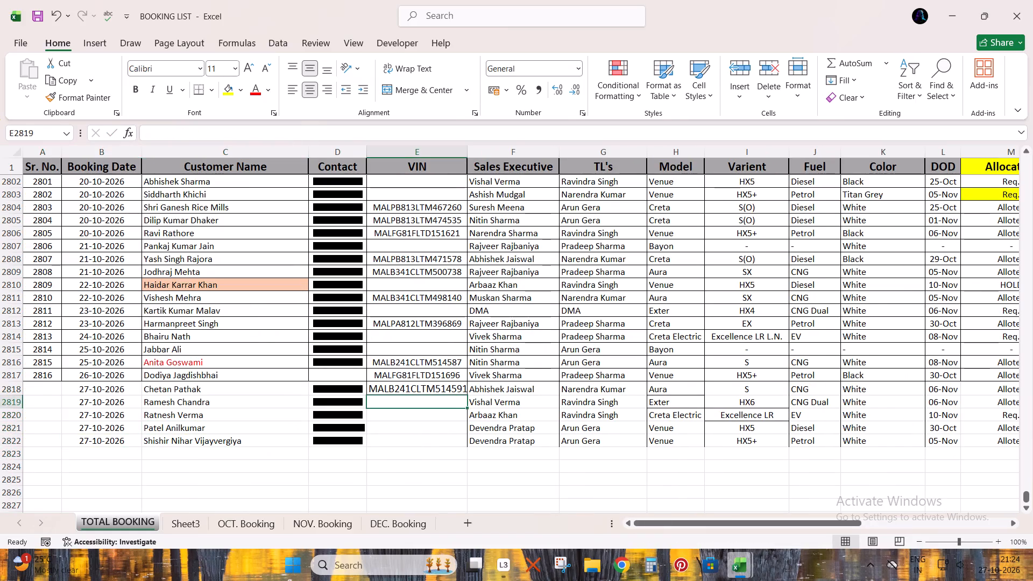
key(Down)
key(Down)
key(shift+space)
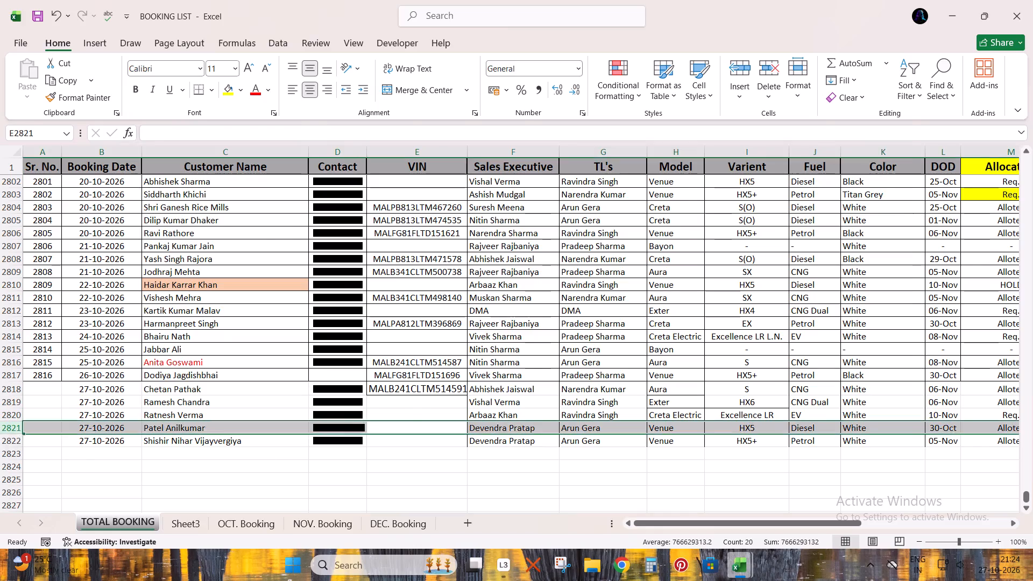
key(alt+Tab)
scroll(214, 428, up, 5)
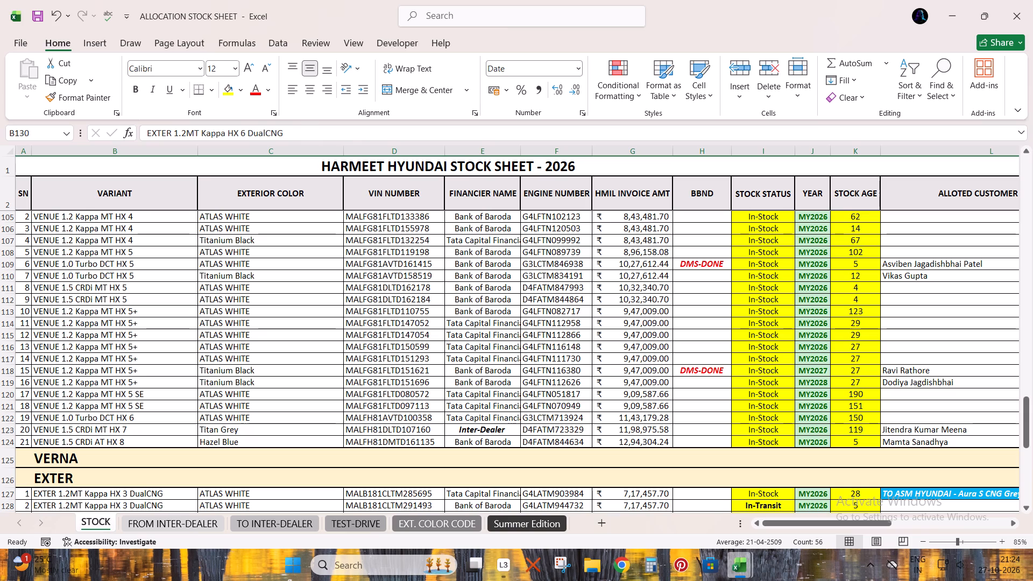
click(117, 285)
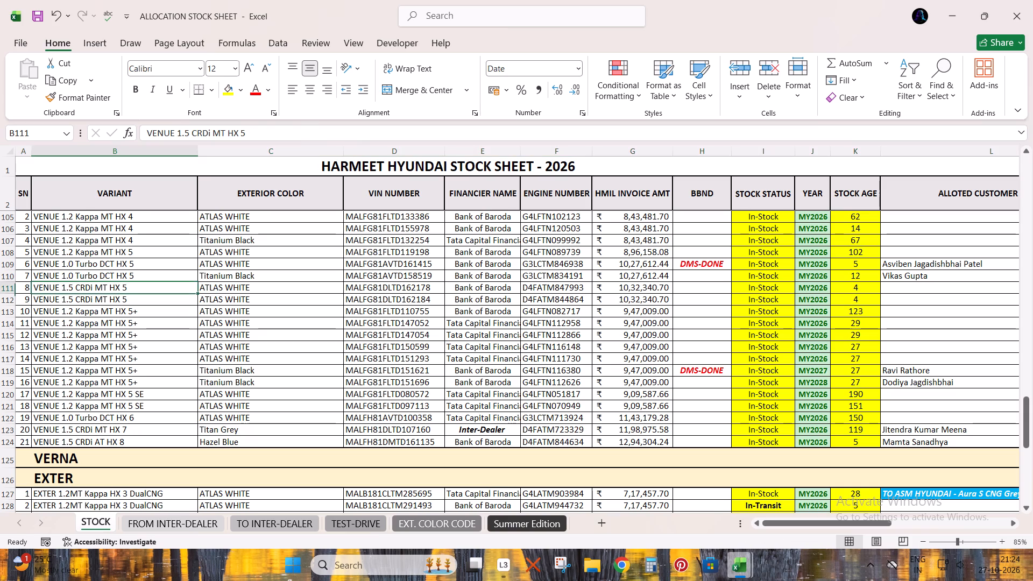
key(ctrl+c)
key(ctrl+f)
key(ctrl+v)
key(Return)
key(Return)
key(Return)
key(Return)
key(Return)
key(Escape)
key(Escape)
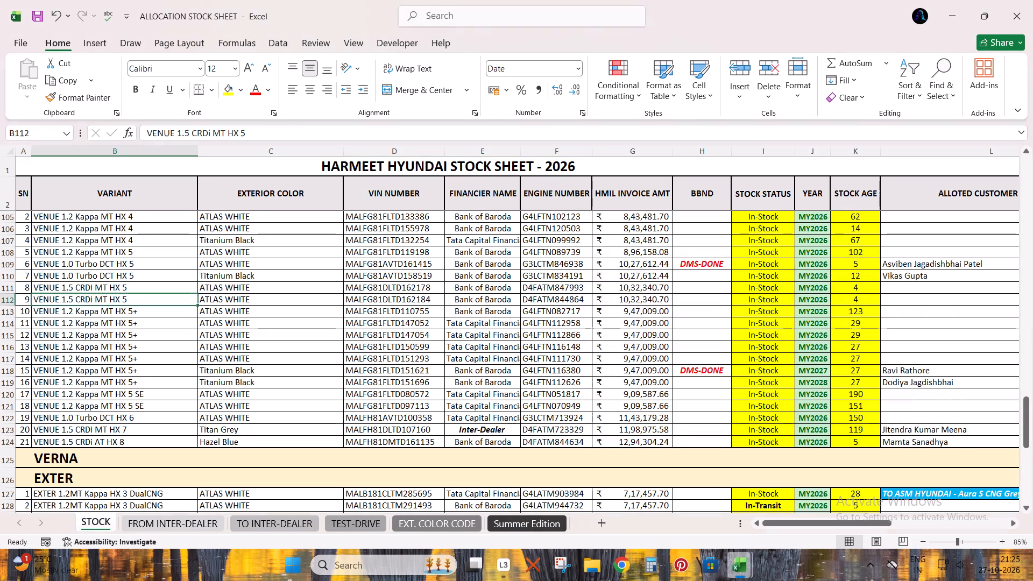
Compare the two VENUE 1.5 CRDi MT HX 5 stock rows, 111 and 112, with booking row 2821.
key(Up)
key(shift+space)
key(shift+Down)
key(alt+Tab)
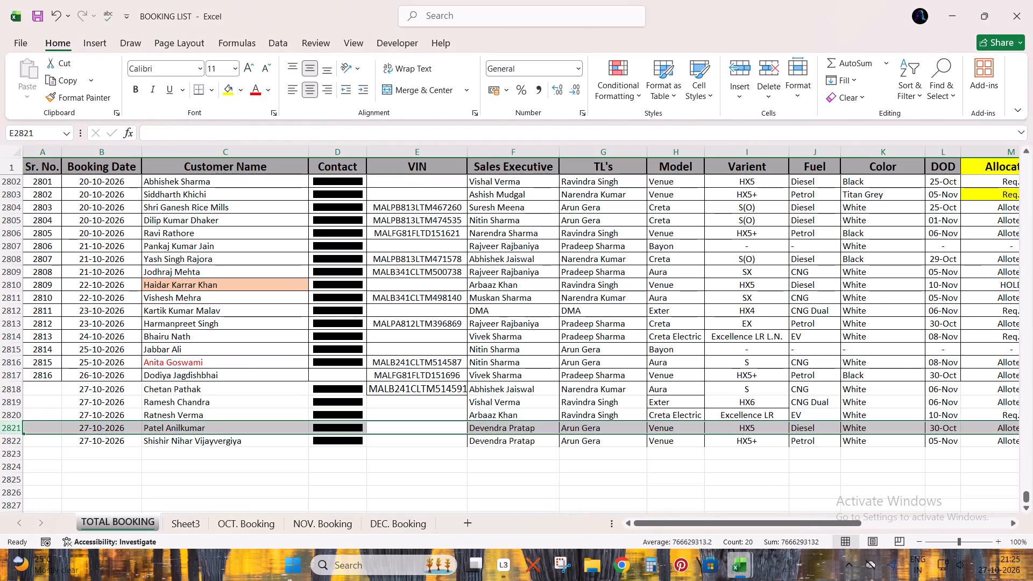
key(alt+Tab)
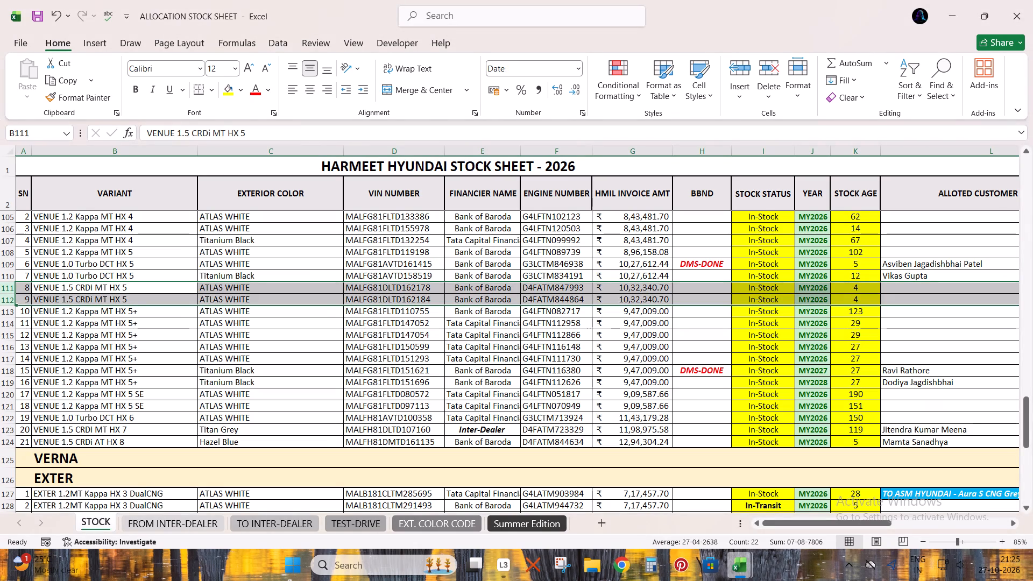
key(alt+Tab)
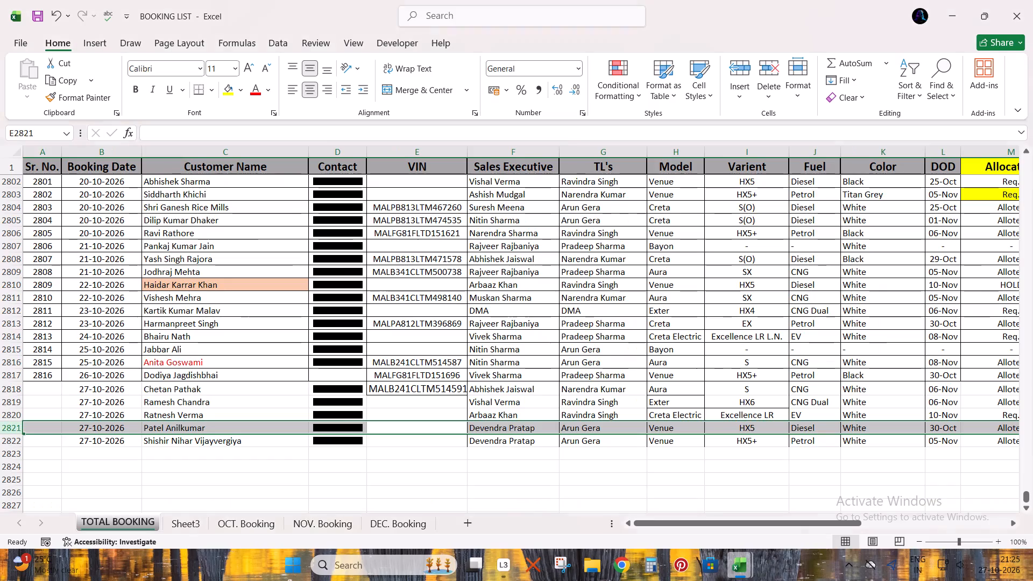
key(alt+Tab)
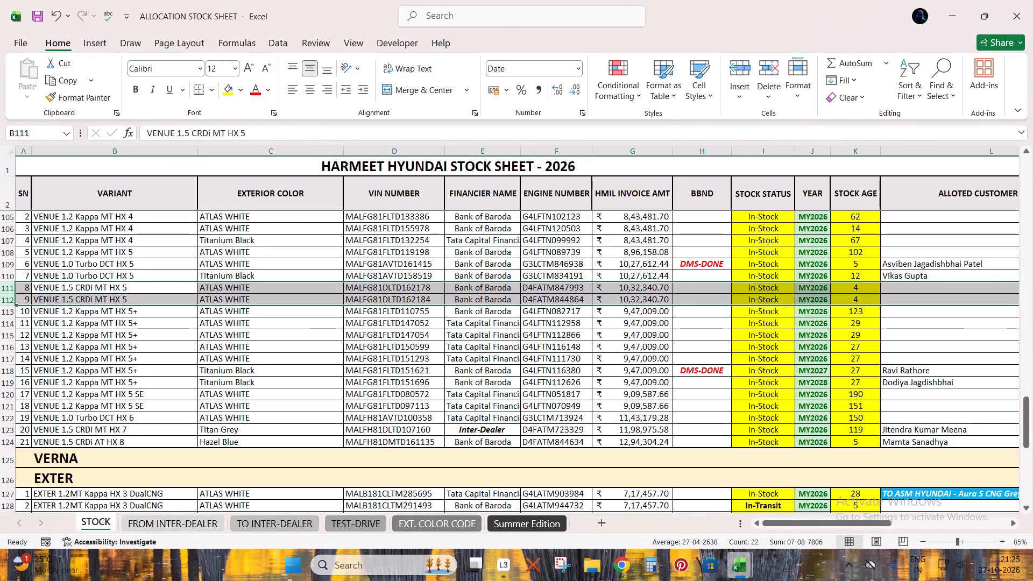
key(alt+Tab)
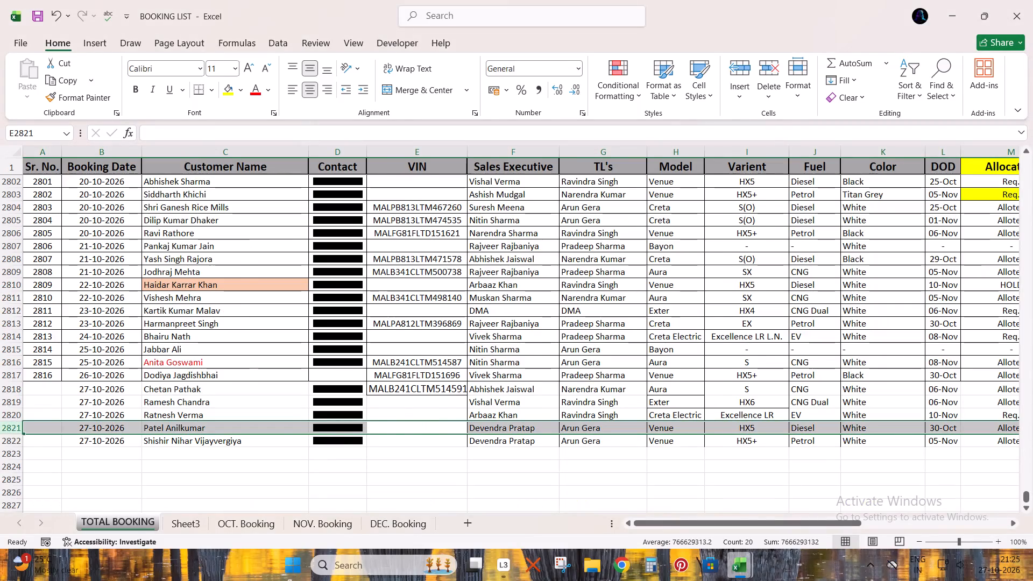
Copy booking row 2821's customer name through TL cells into STOCK row 111, starting at the Alloted Customer Name column.
key(alt+Tab)
key(Right)
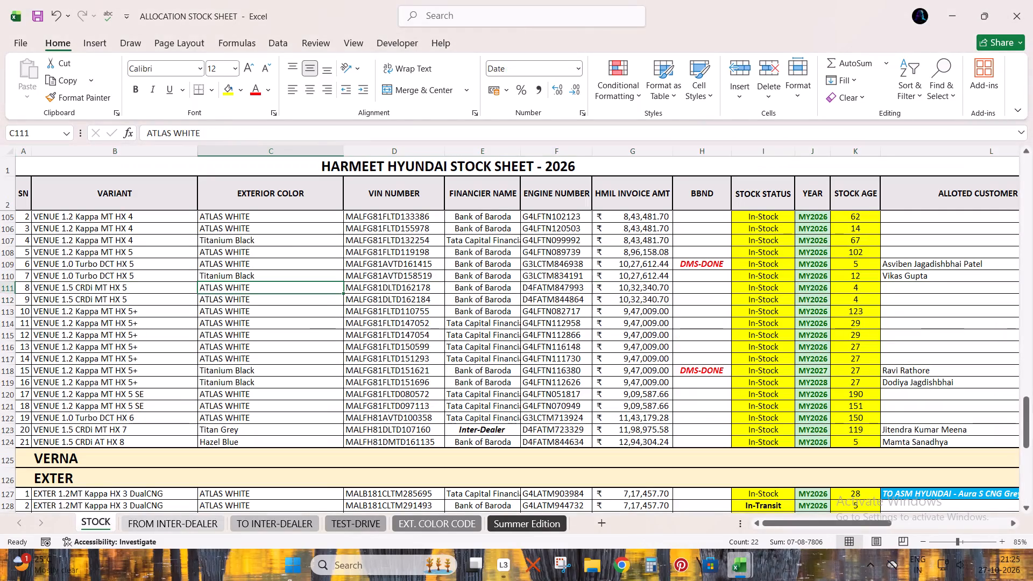
key(ctrl+Right)
key(ctrl+Right)
key(ctrl+Right)
key(Right)
key(alt+Tab)
key(ctrl+Left)
key(Right)
key(Left)
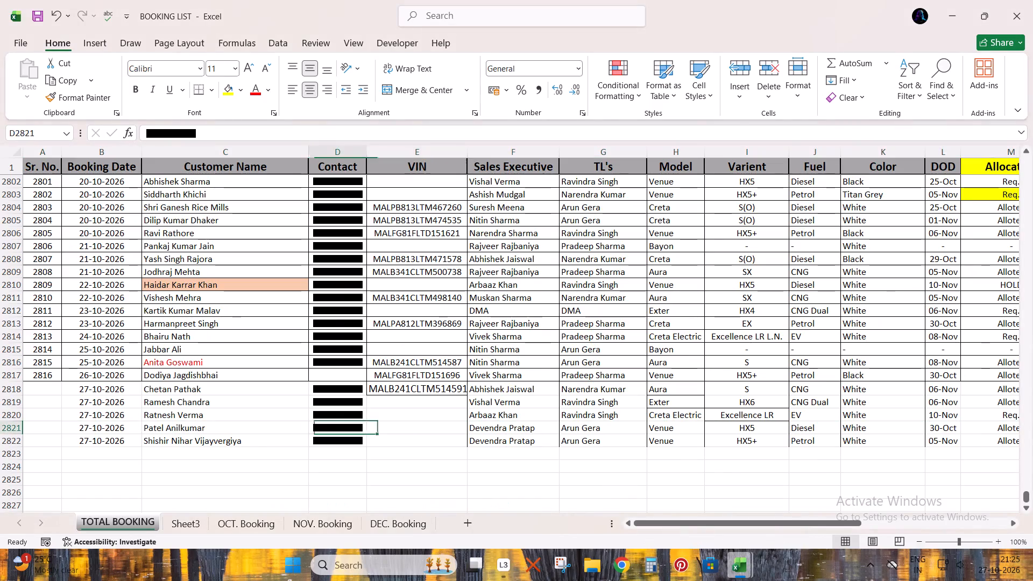
key(Left)
key(Left)
key(shift+Right)
key(Right)
key(shift+Right)
key(shift+Right)
key(shift+Right)
key(shift+Right)
key(ctrl+c)
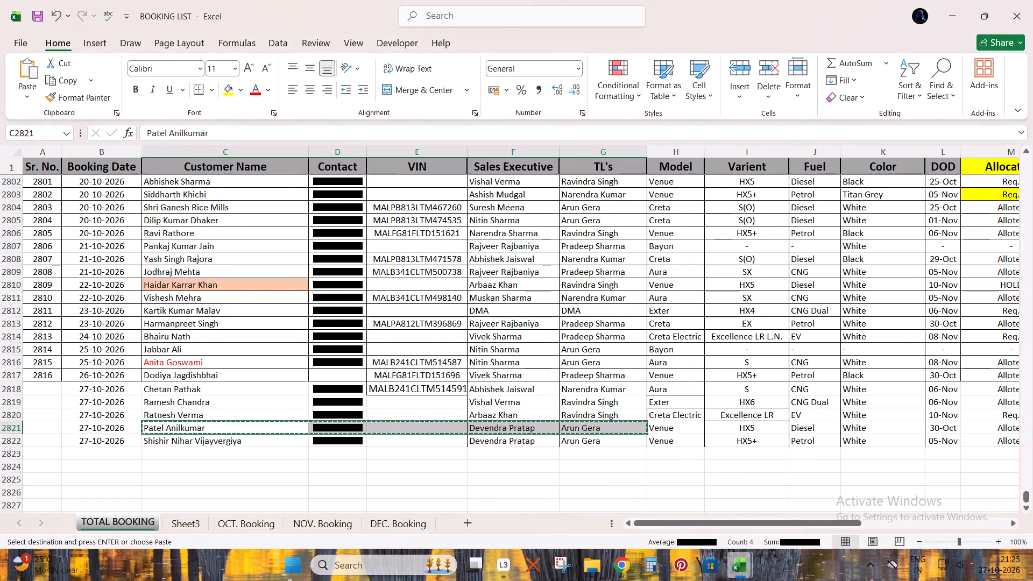
key(alt+Tab)
key(ctrl+v)
Move the pasted contact, blank, executive and team leader cells in STOCK row 111 one column over to start at Mobile No.
key(Right)
key(shift+Right)
key(shift+Right)
key(shift+Right)
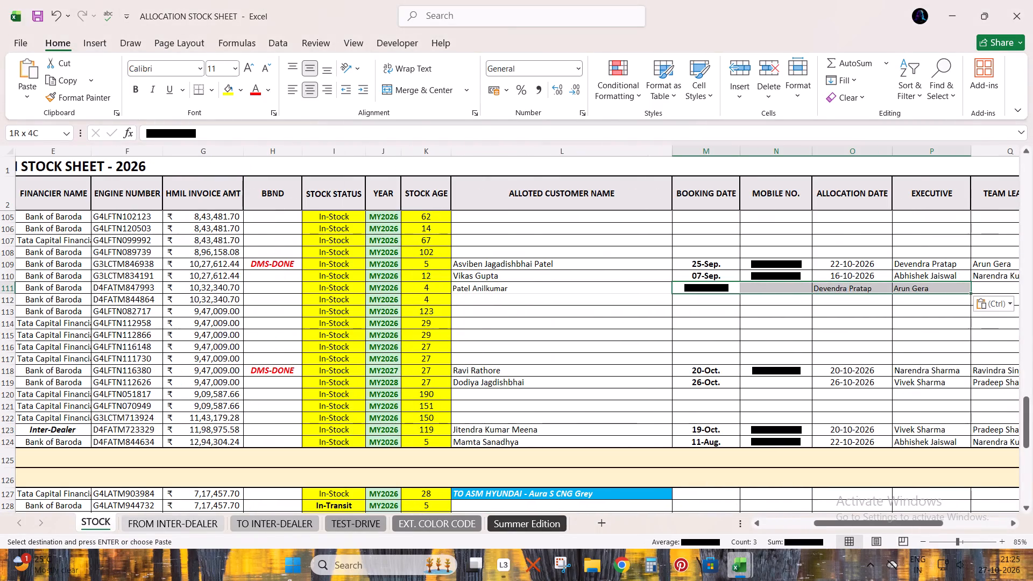
key(ctrl+x)
key(Right)
key(ctrl+v)
Enter 27-10 as both the booking date and the allocation date in STOCK row 111.
key(Left)
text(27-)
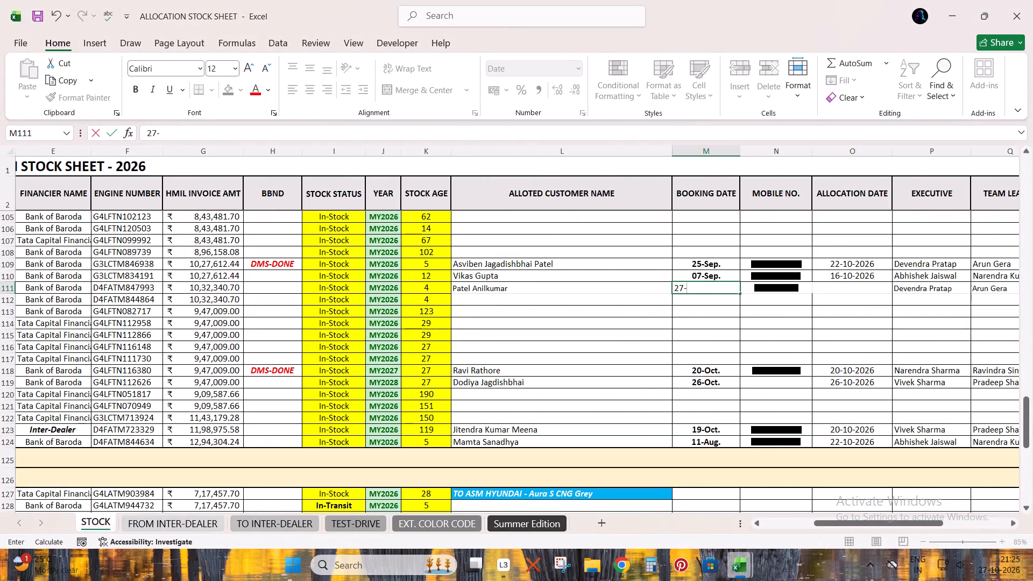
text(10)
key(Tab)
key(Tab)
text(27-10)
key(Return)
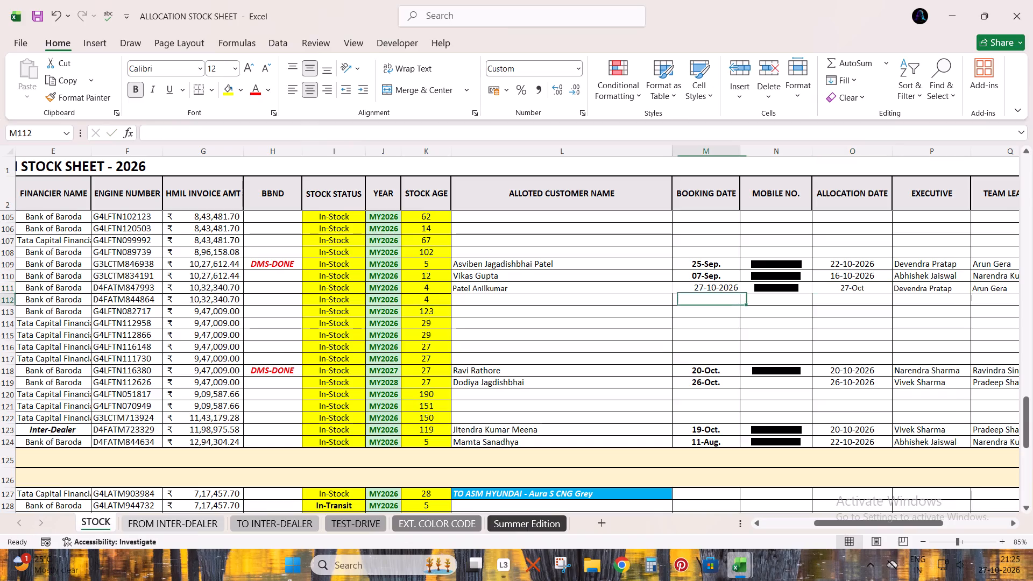
Copy the formatting of row 110's customer name through team leader cells onto the same cells in row 111.
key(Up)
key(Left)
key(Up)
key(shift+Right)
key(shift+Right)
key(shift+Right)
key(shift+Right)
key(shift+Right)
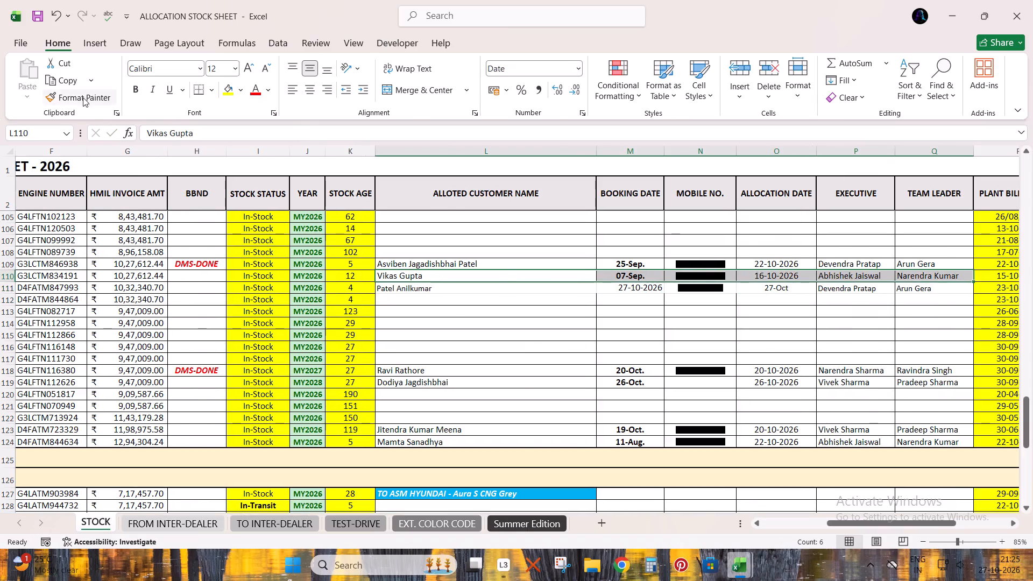
click(89, 94)
key(Down)
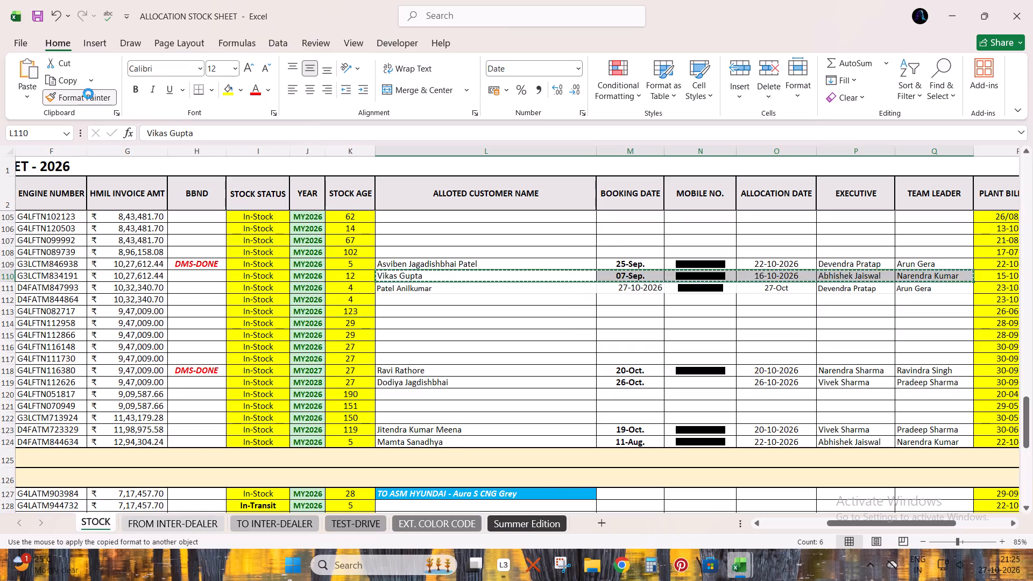
key(ctrl+Left)
key(ctrl+Left)
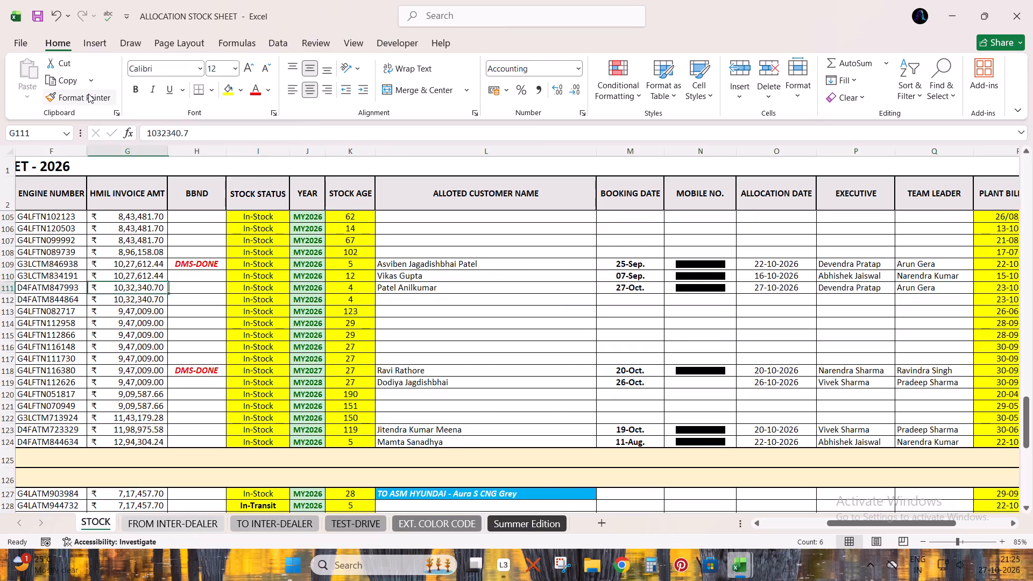
key(ctrl+Left)
key(Right)
key(Right)
key(Right)
key(ctrl+c)
key(alt+Tab)
key(Right)
key(Right)
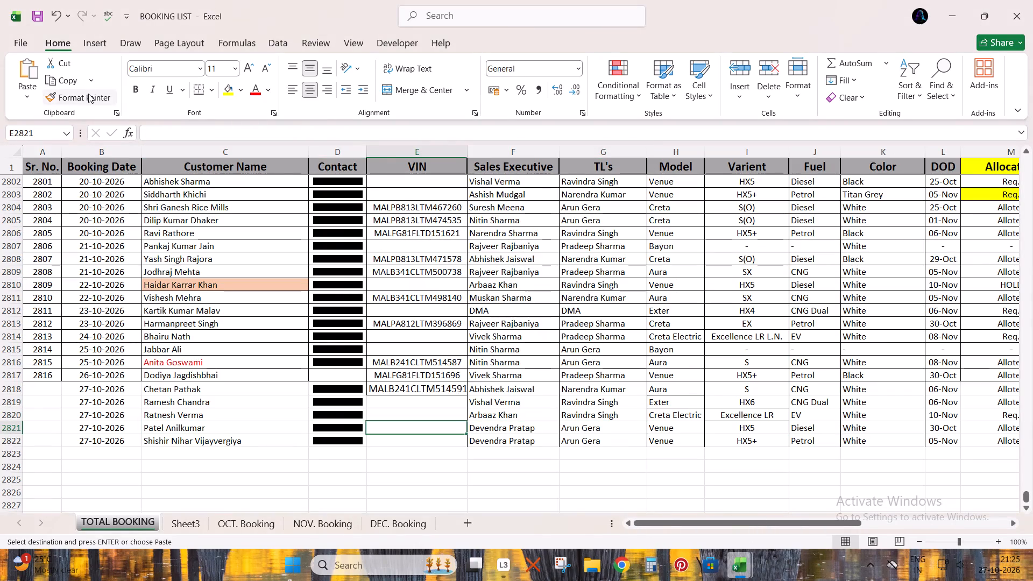
key(ctrl+v)
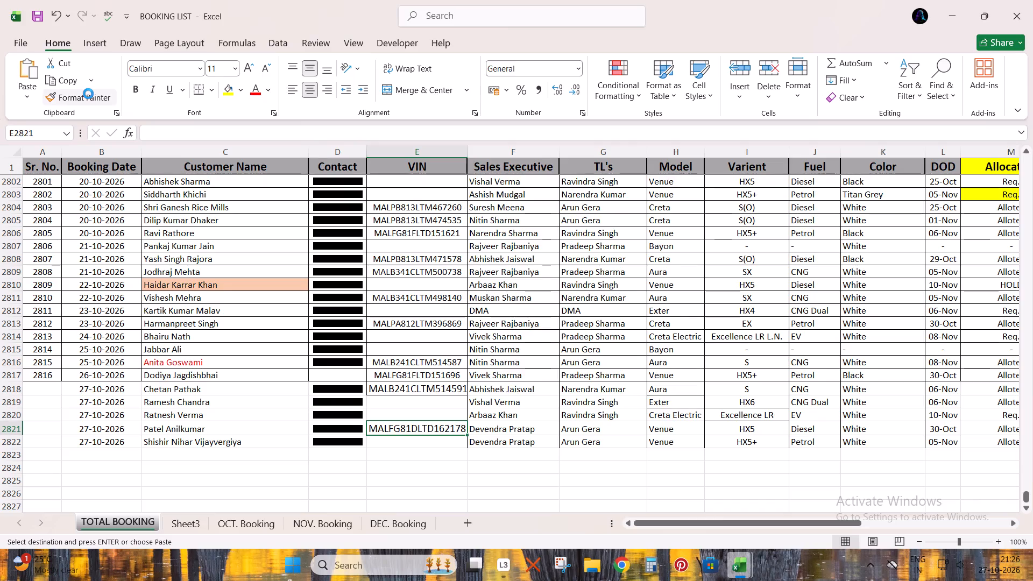
key(Down)
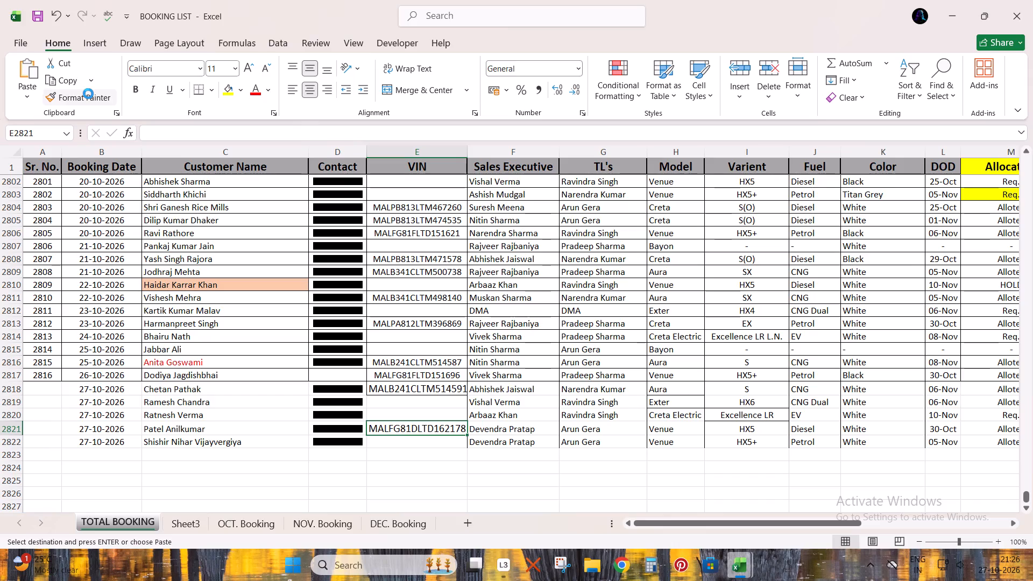
Save the booking list workbook with the VIN cell of row 2822 selected.
key(Up)
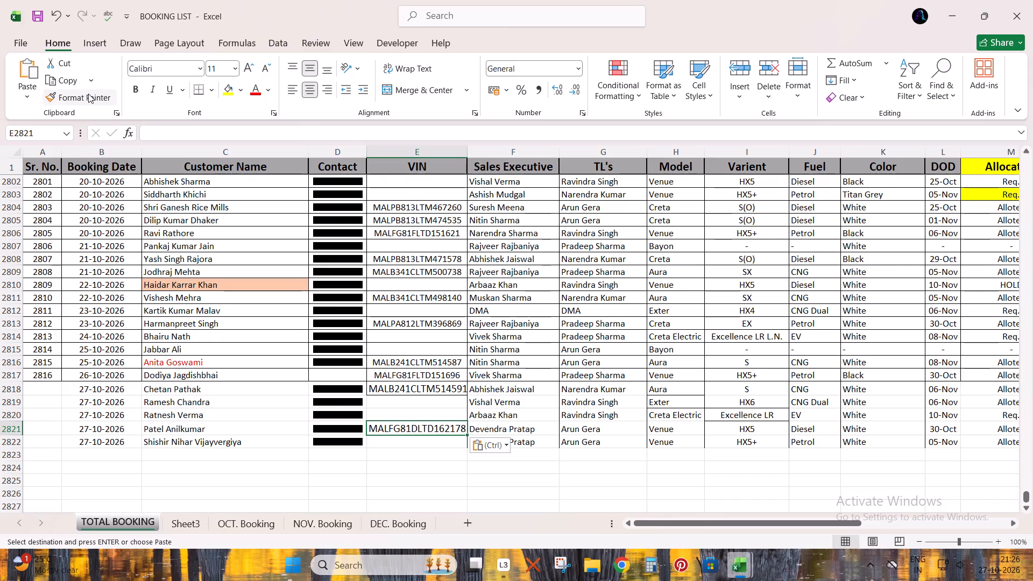
click(416, 441)
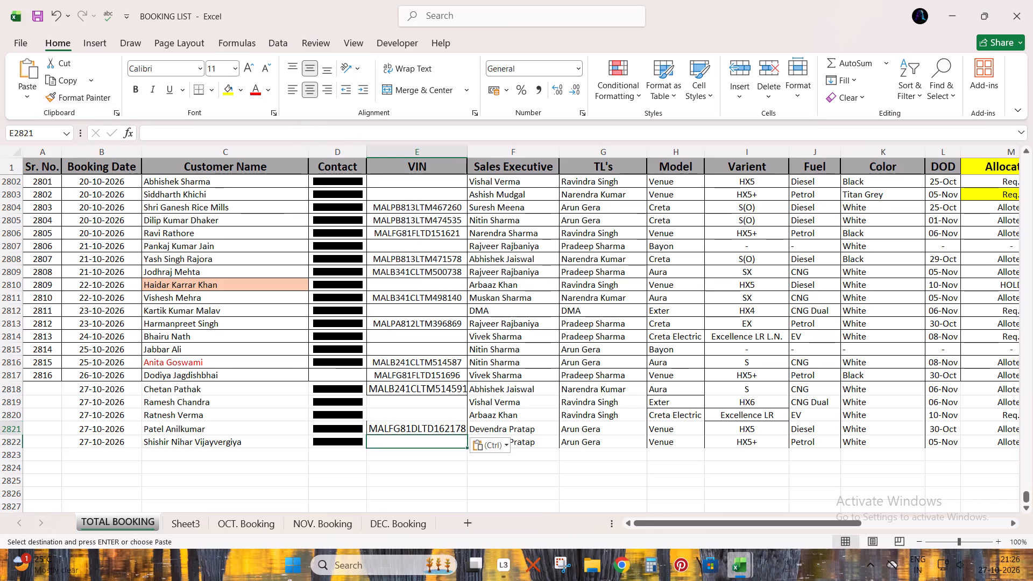
key(ctrl+s)
Compare the Venue HX5+ petrol white booking in row 2822 with the Atlas White VENUE 1.2 Kappa MT HX 5+ rows in STOCK.
key(alt+Tab)
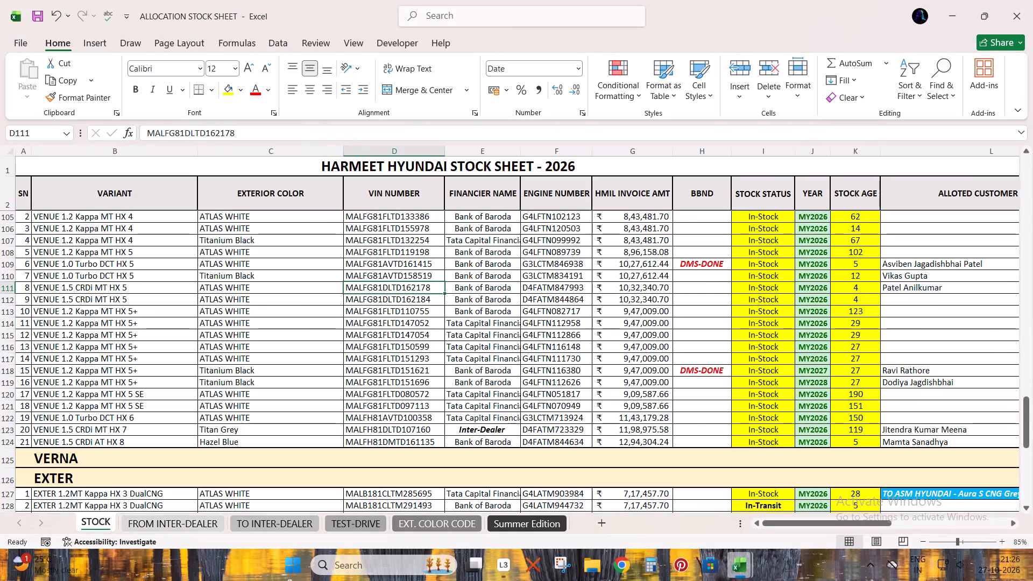
drag(133, 311, 227, 356)
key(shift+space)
key(alt+Tab)
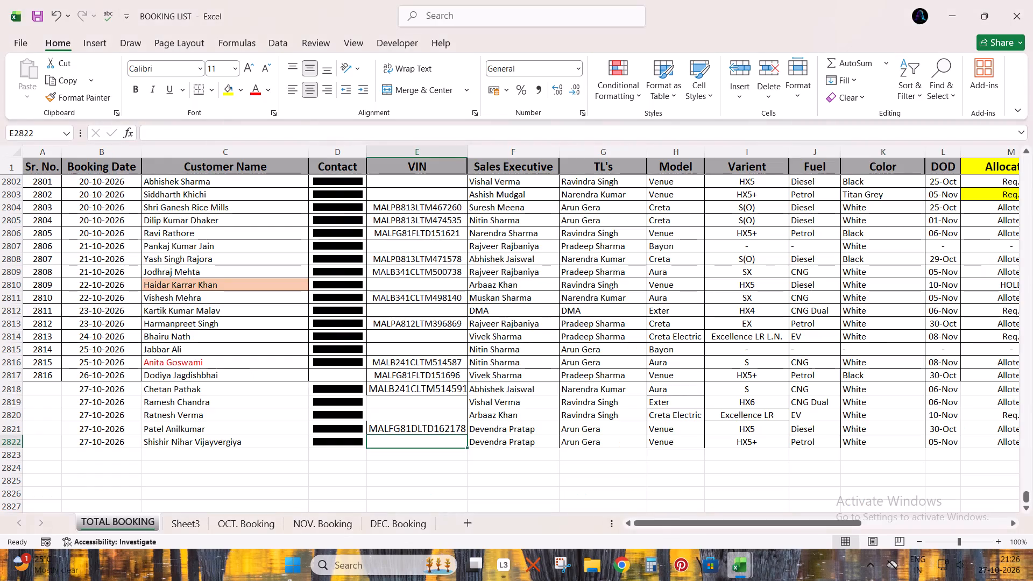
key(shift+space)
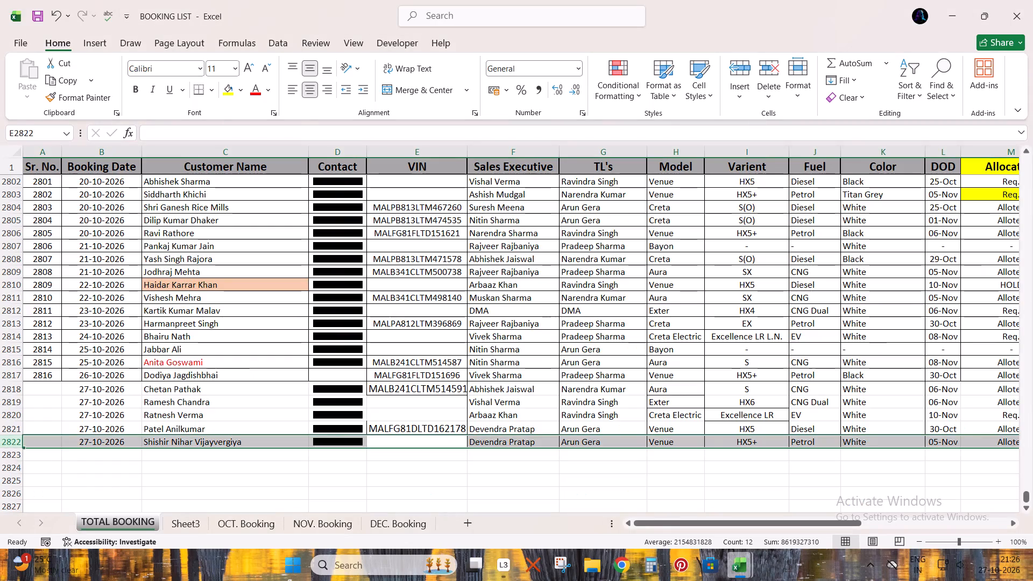
key(alt+Tab)
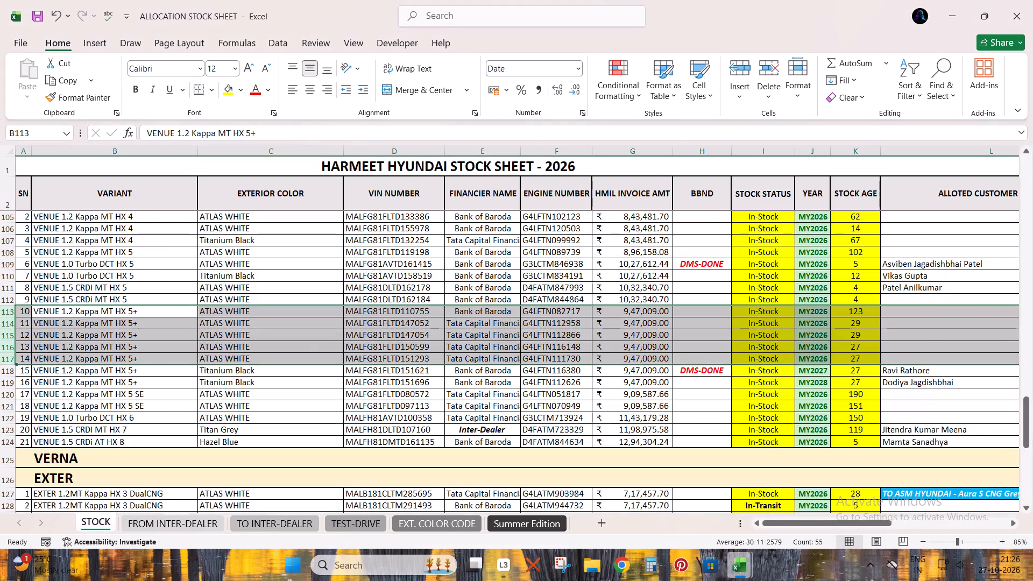
key(alt+Tab)
key(alt+Tab)
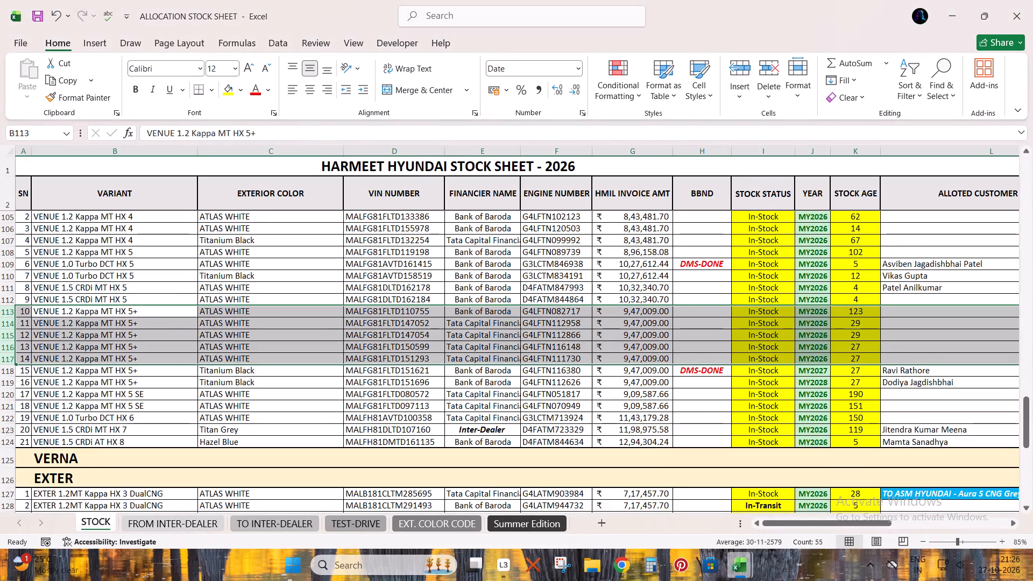
Copy the customer name through TL's cells of TOTAL BOOKING row 2822 into STOCK row 113, starting at Alloted Customer Name.
key(ctrl+Right)
key(ctrl+Right)
key(Right)
key(Right)
key(Right)
key(alt+Tab)
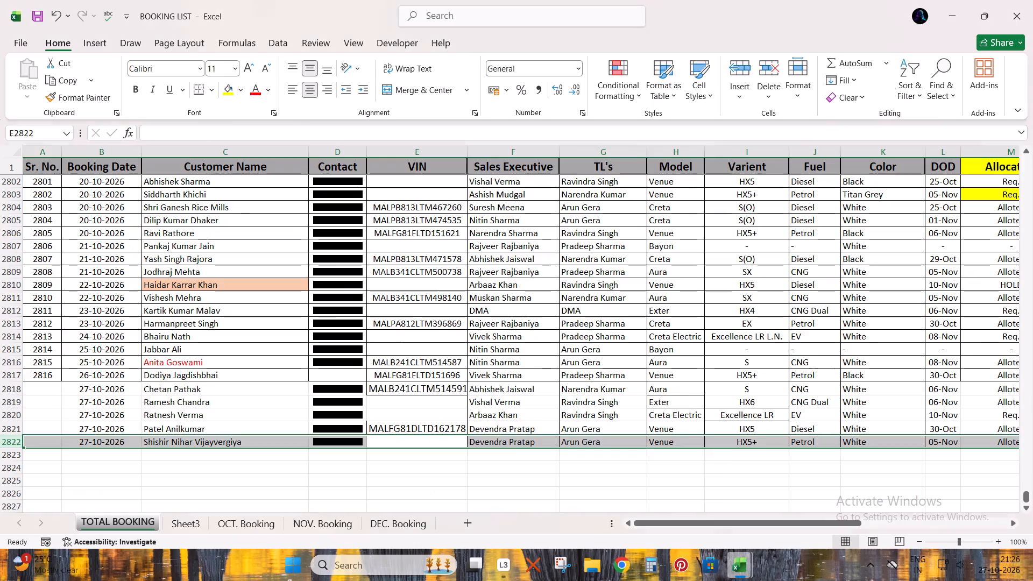
key(ctrl+Left)
key(Left)
key(Left)
key(Right)
key(shift+Right)
key(shift+Right)
key(shift+Right)
key(shift+Right)
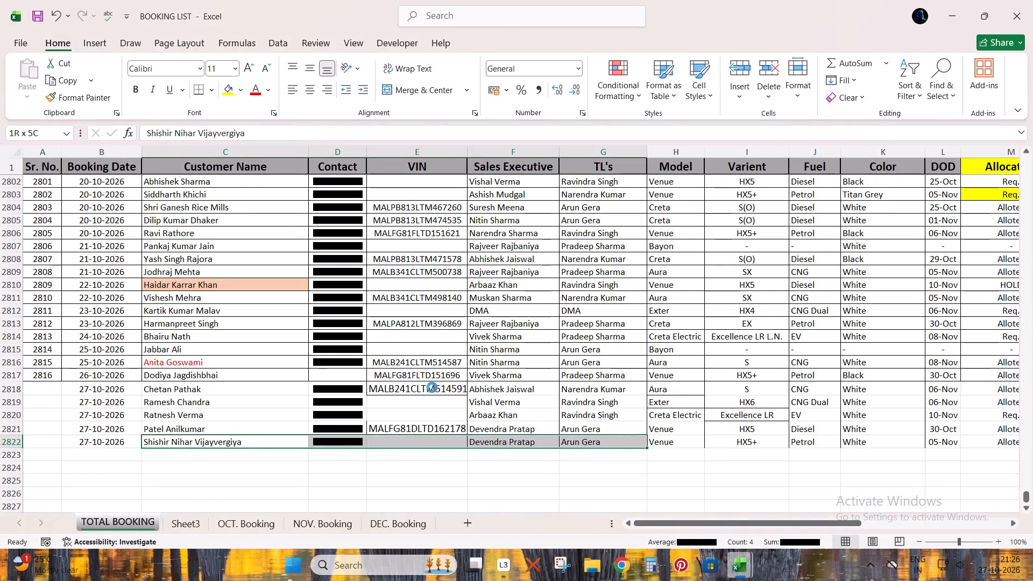
key(ctrl+c)
key(alt+Tab)
key(ctrl+v)
Move the pasted contact, blank, executive and team leader cells in STOCK row 113 one column over to start at Mobile No.
key(Right)
key(shift+Right)
key(shift+Right)
key(shift+Right)
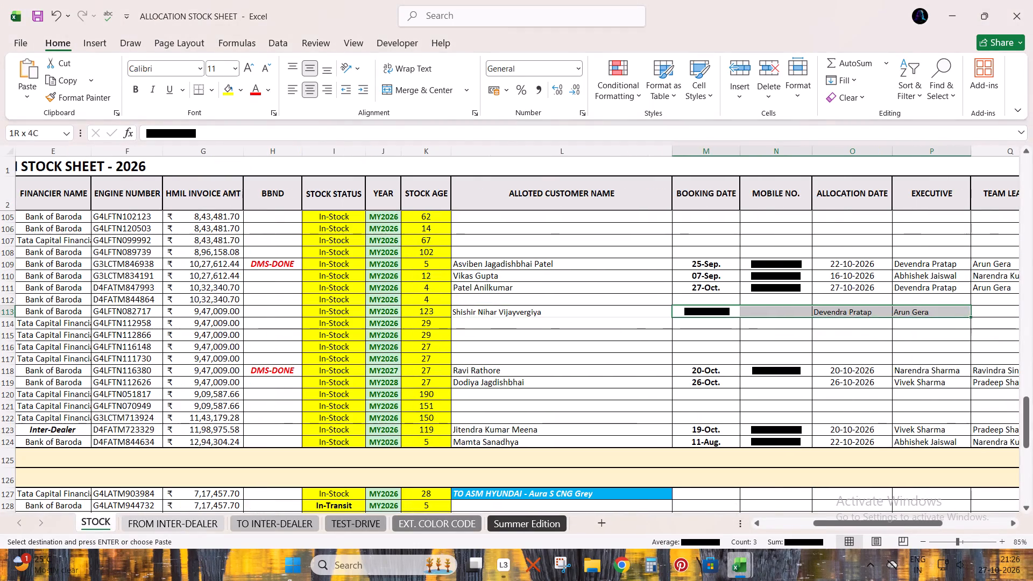
key(ctrl+x)
key(Right)
key(ctrl+v)
Enter 27-10 as both the booking date and the allocation date in STOCK row 113.
key(Left)
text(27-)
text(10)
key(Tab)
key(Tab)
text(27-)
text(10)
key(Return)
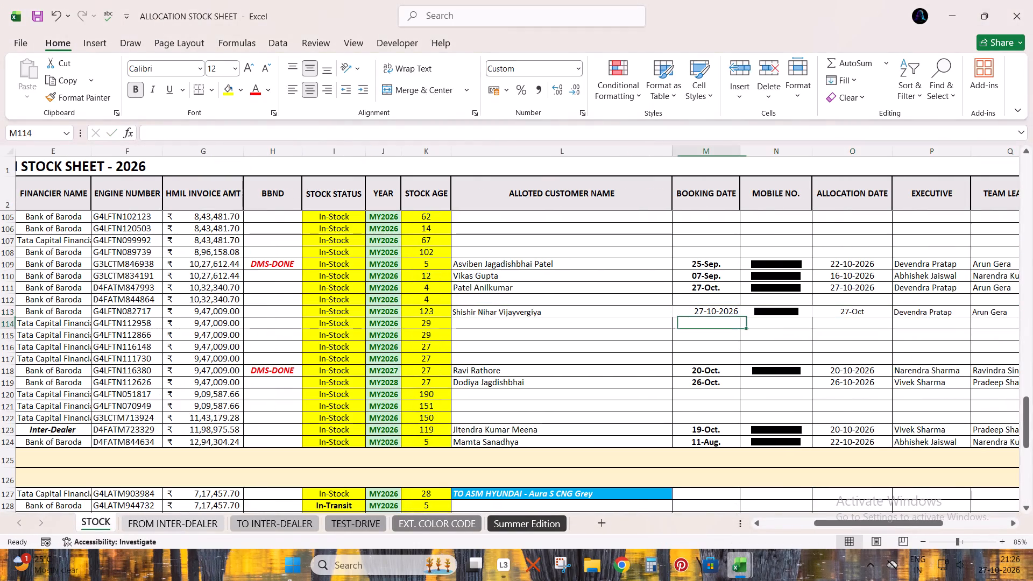
Copy the formatting of row 112's customer name through team leader cells onto the same cells in row 113.
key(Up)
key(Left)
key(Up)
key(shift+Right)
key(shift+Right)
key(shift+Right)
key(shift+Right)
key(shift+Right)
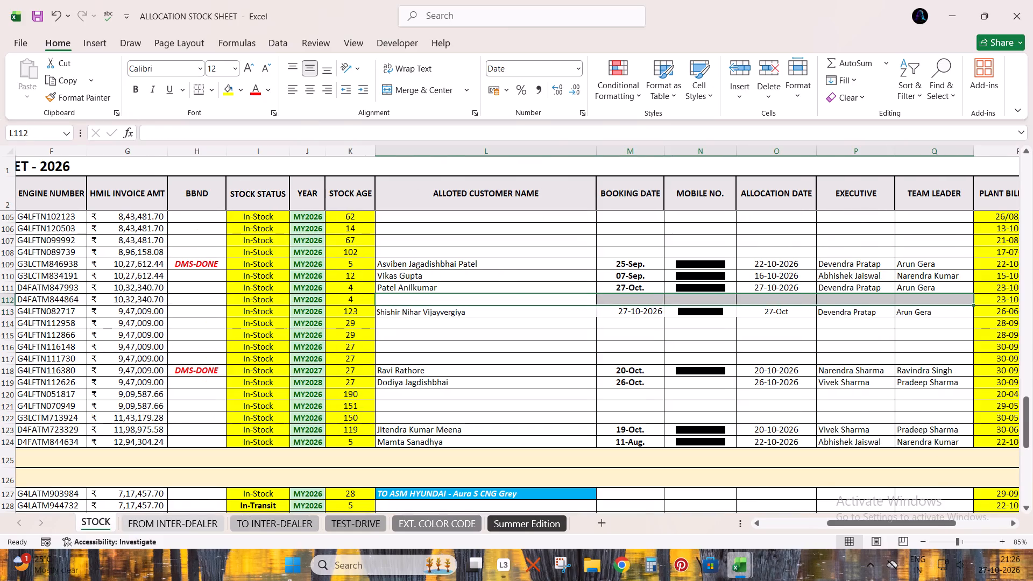
click(70, 99)
key(Down)
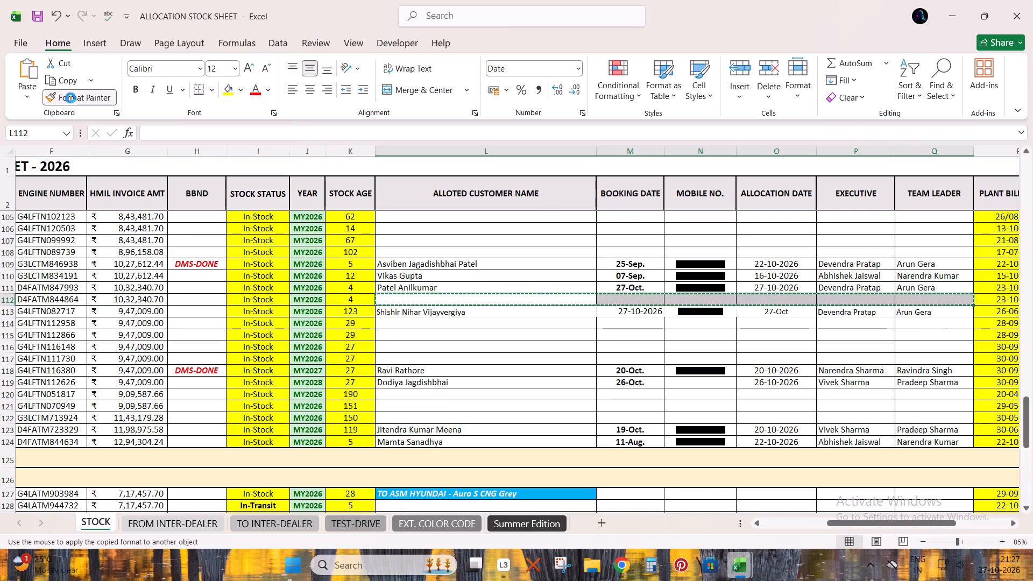
key(ctrl+Left)
key(ctrl+Left)
key(ctrl+Left)
key(ctrl+Left)
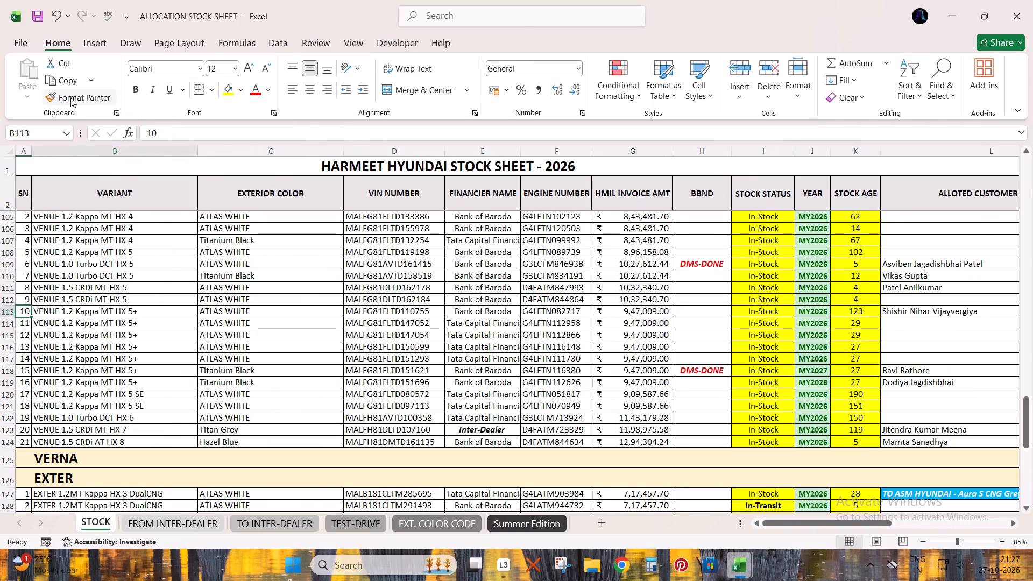
key(Right)
key(Right)
key(Right)
key(ctrl+c)
key(alt+Tab)
key(Right)
key(Right)
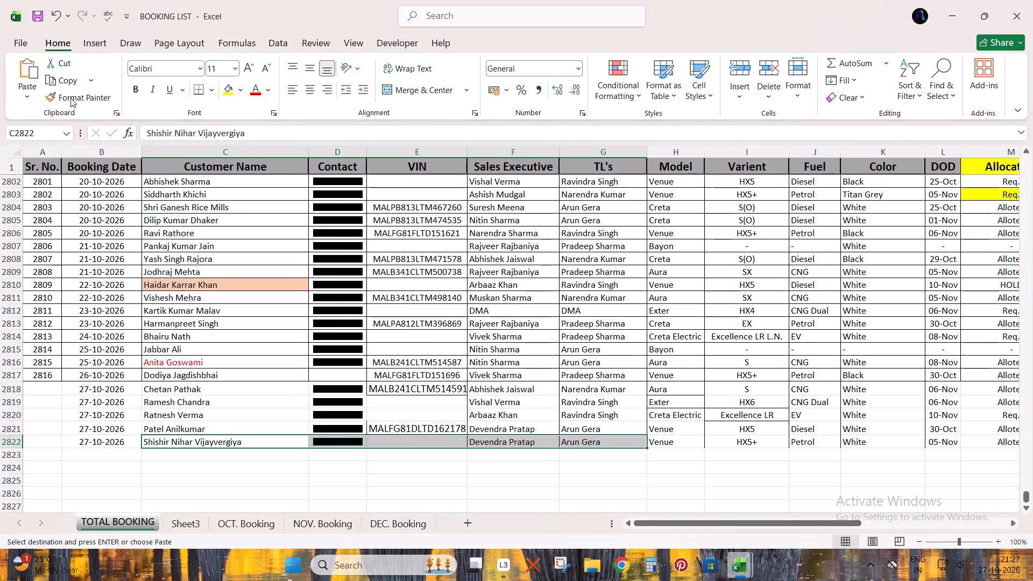
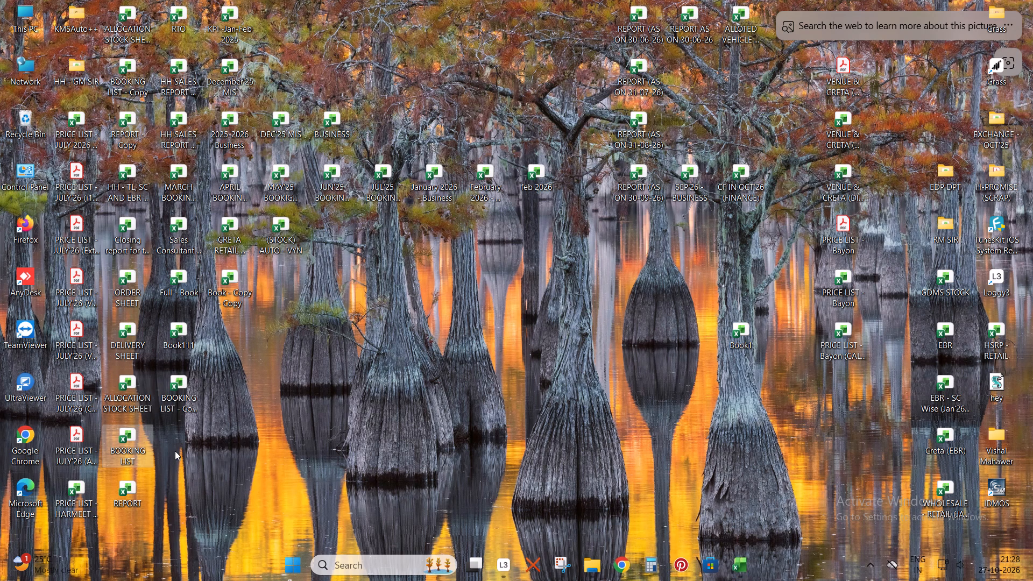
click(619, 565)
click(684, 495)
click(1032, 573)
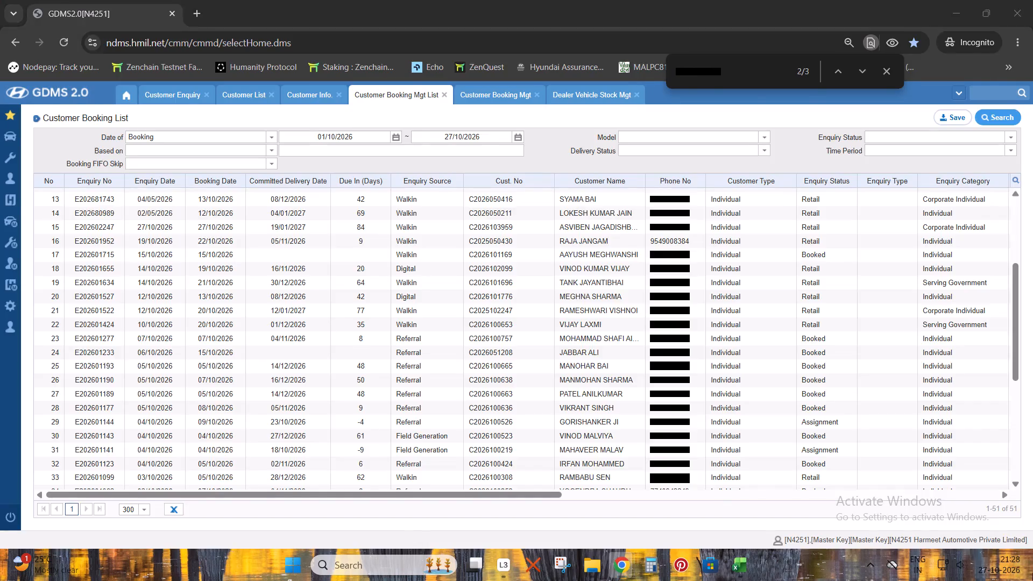
Open the REPORT, BOOKING LIST, ALLOCATION STOCK SHEET and DELIVERY SHEET workbooks together from the desktop.
drag(124, 521, 145, 329)
key(Return)
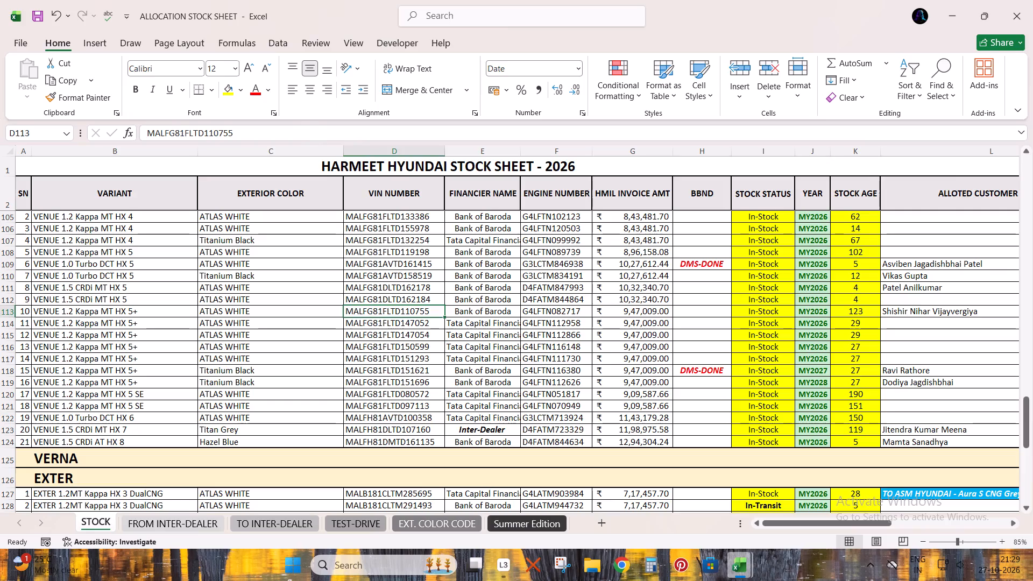
Find the VIN ending 161415 in the STOCK sheet and highlight its entire row with an orange fill.
key(alt+Tab)
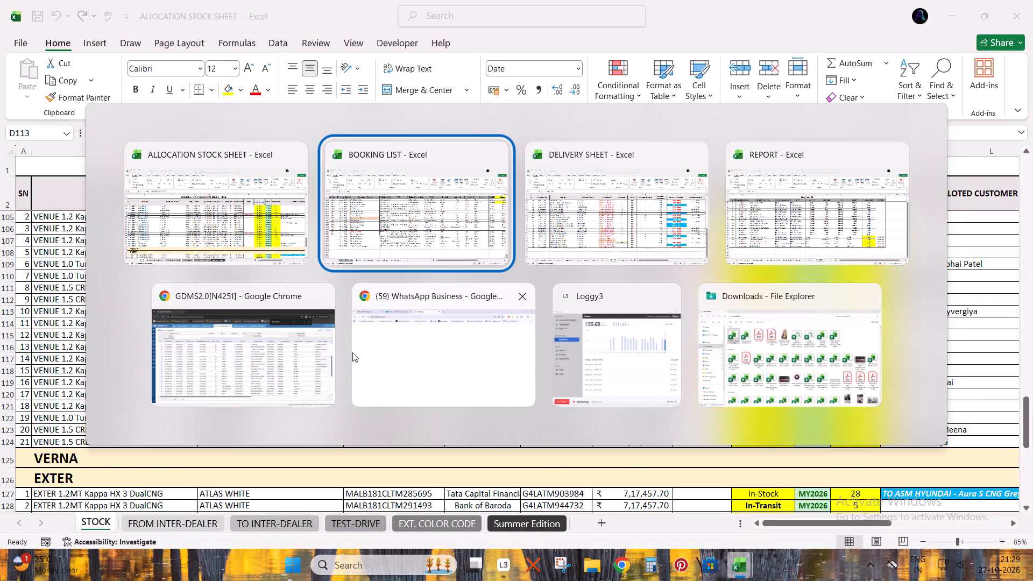
key(alt+Tab)
key(ctrl+f)
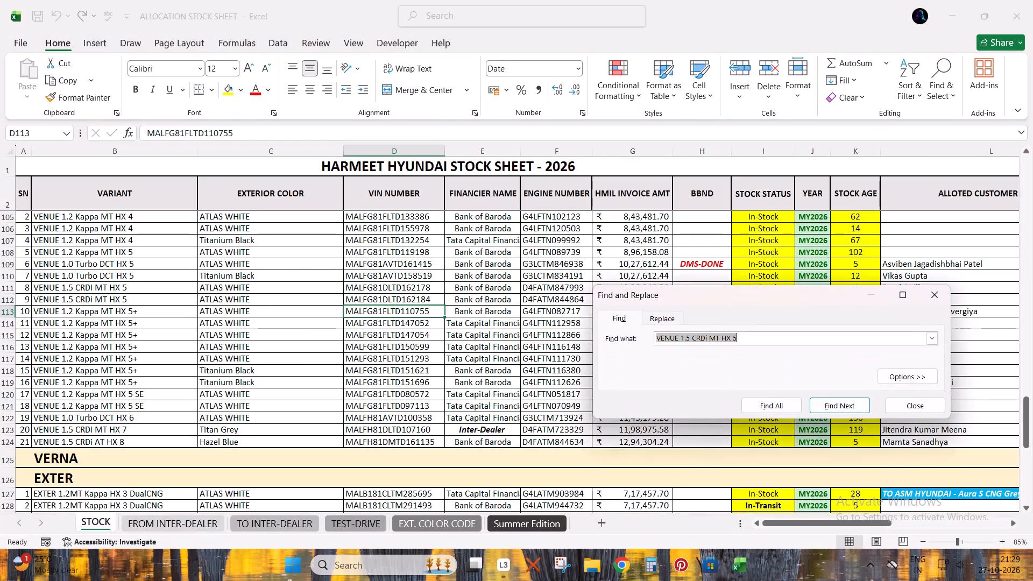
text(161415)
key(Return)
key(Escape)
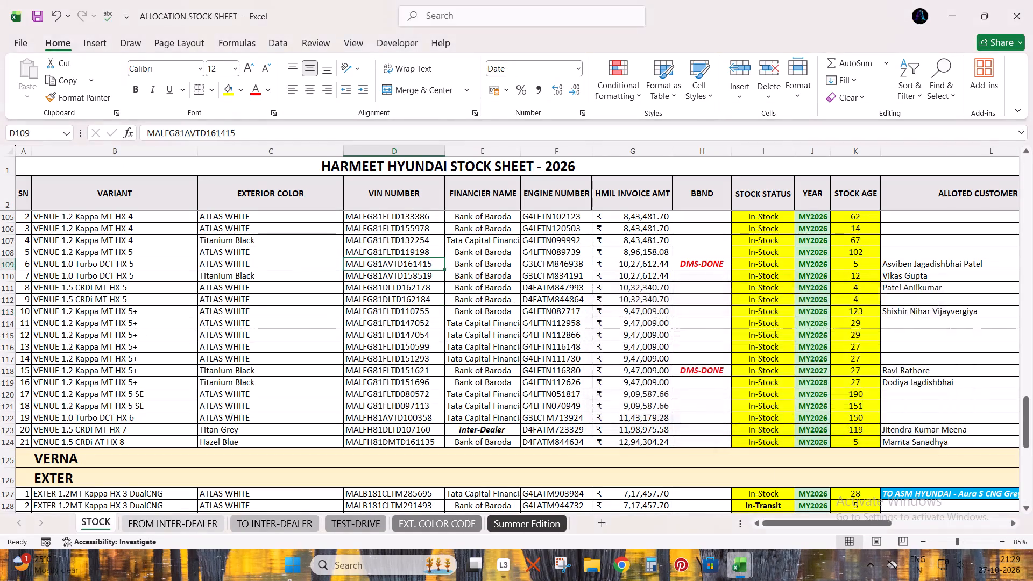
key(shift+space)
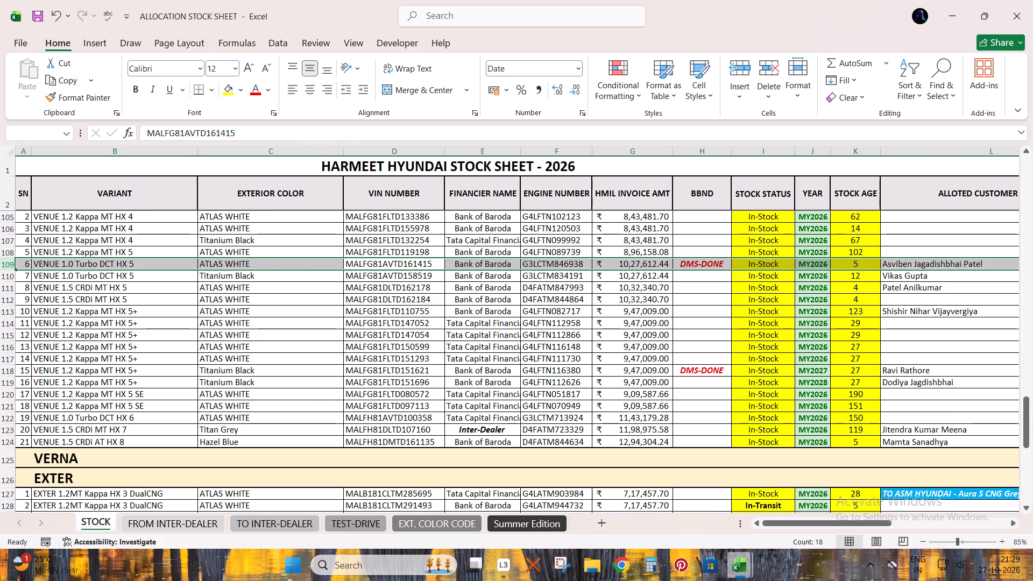
click(240, 89)
click(355, 155)
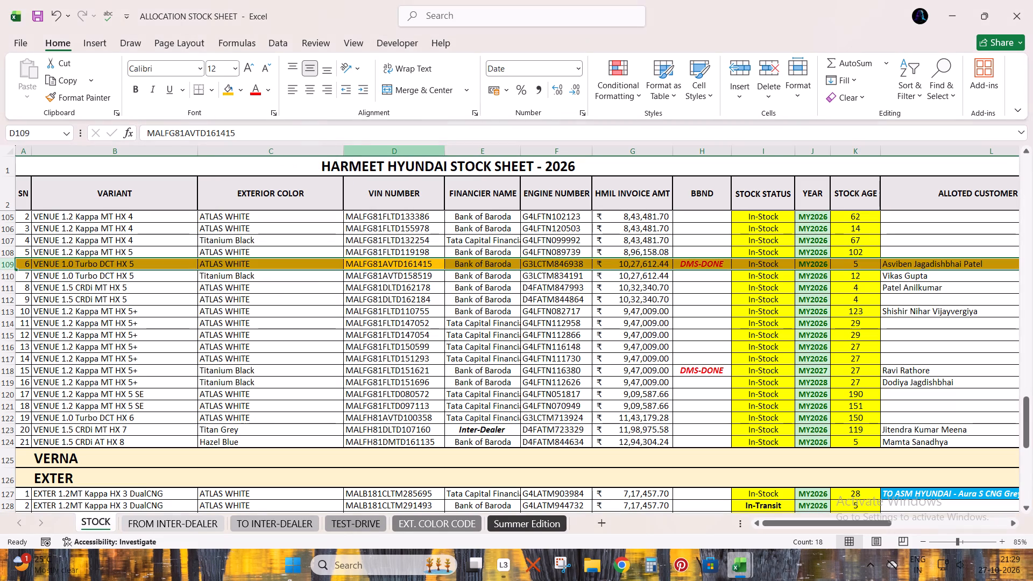
Copy STOCK row 109 into empty row 58 of OCT. 26 in DELIVERY SHEET, and insert a blank cell under Booking Date.
key(ctrl+c)
key(alt+Tab)
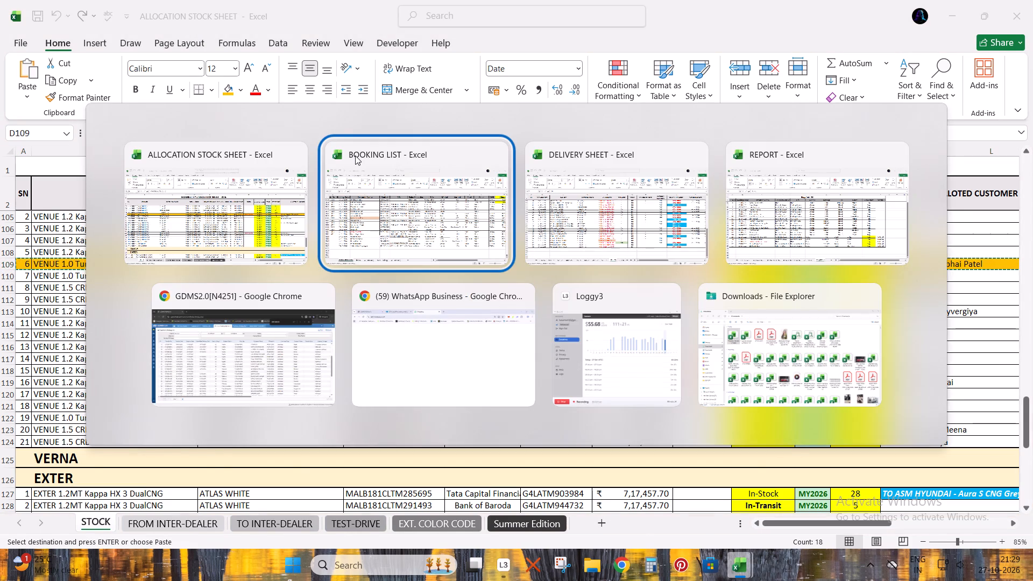
key(alt+Tab)
key(ctrl+Left)
key(Down)
key(ctrl+v)
key(Right)
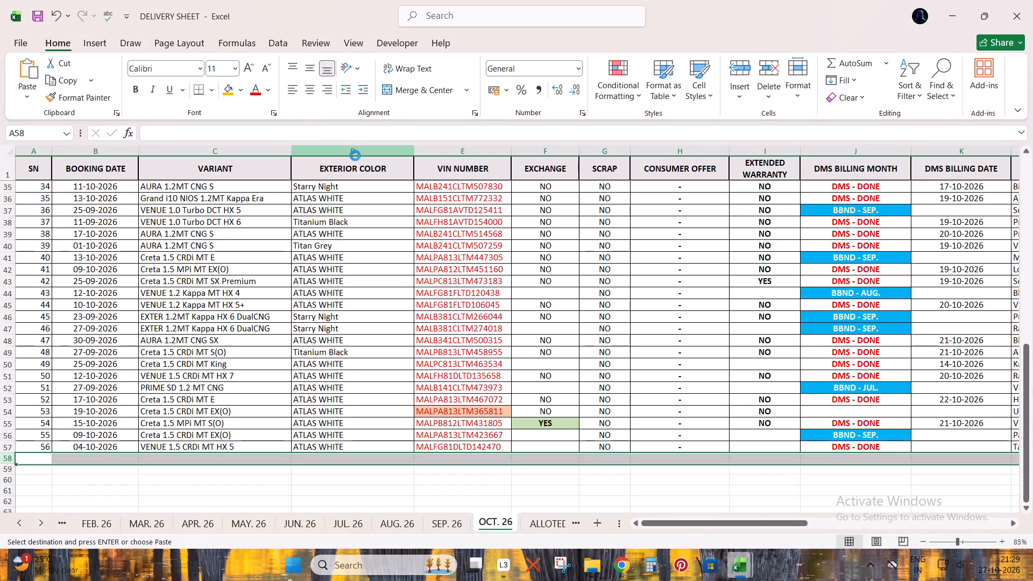
key(ctrl+plus)
key(Return)
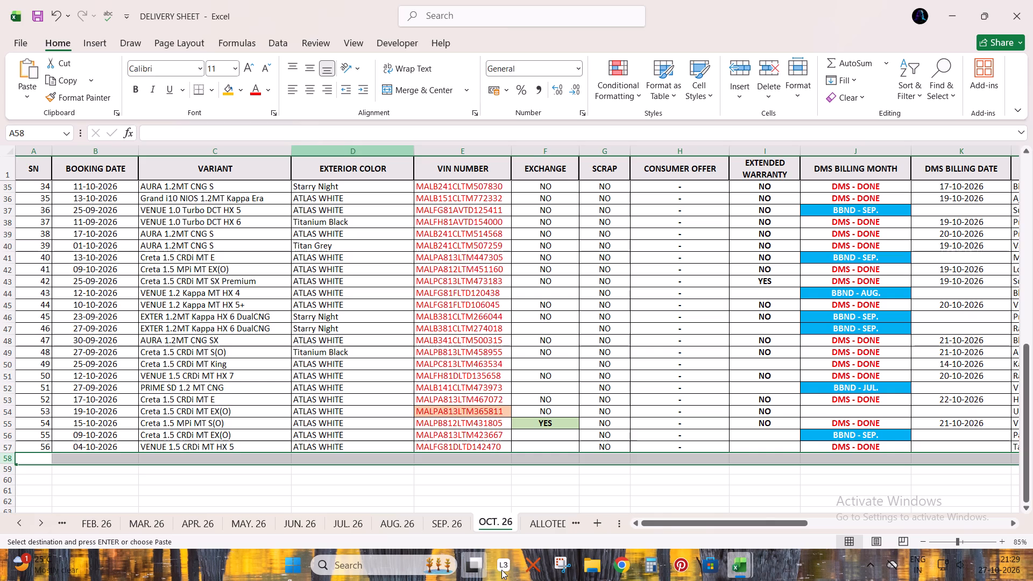
Switch to the Chrome window with GDMS and open the mail.mymailservice.in webmail in a new tab.
click(613, 566)
click(657, 511)
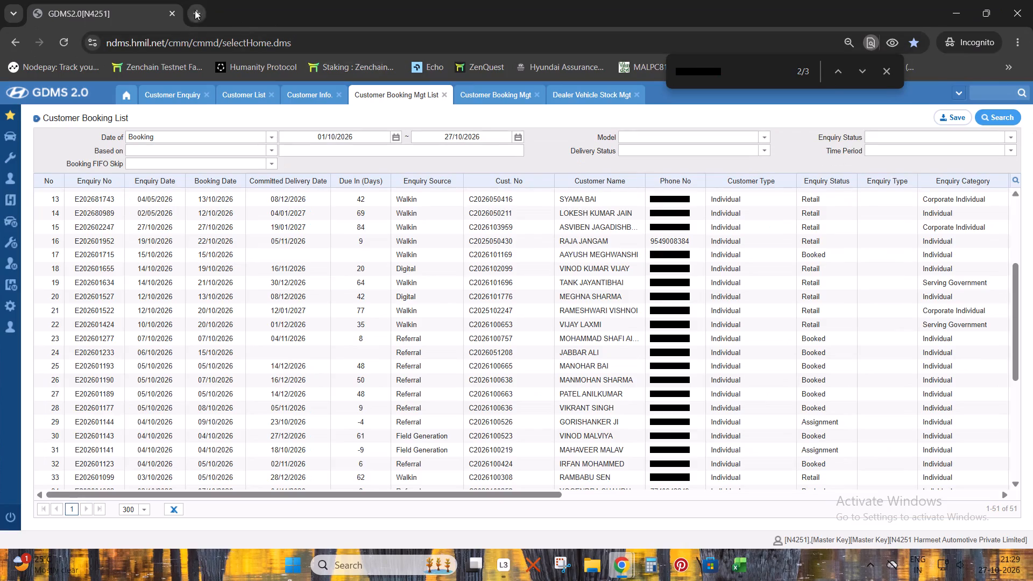
click(195, 10)
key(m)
key(Return)
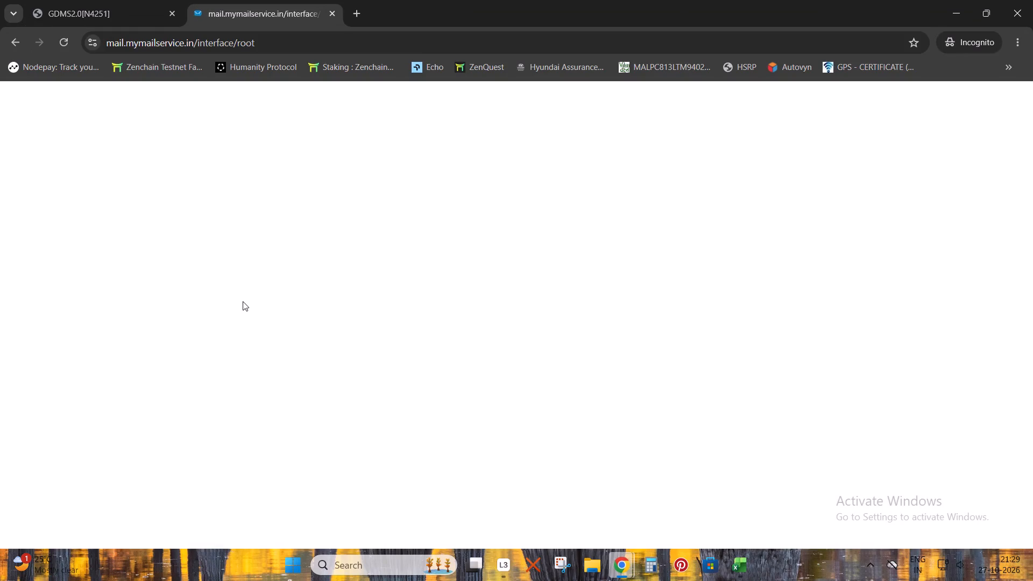
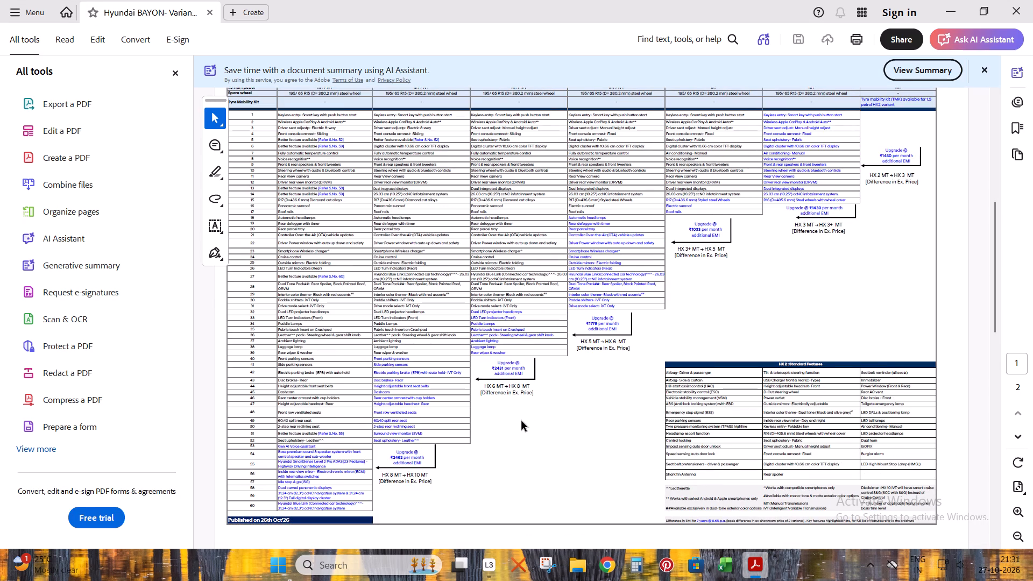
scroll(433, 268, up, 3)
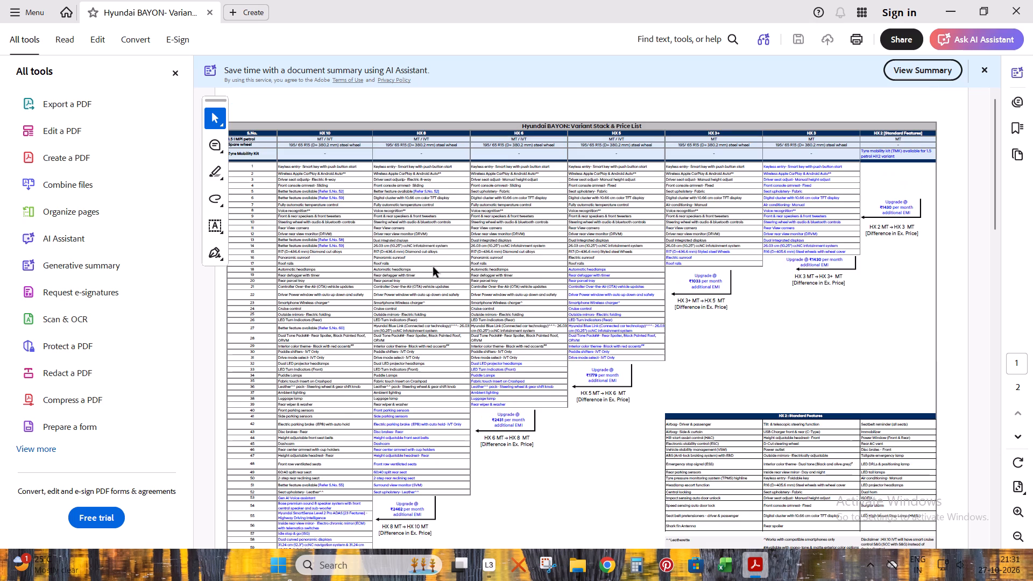
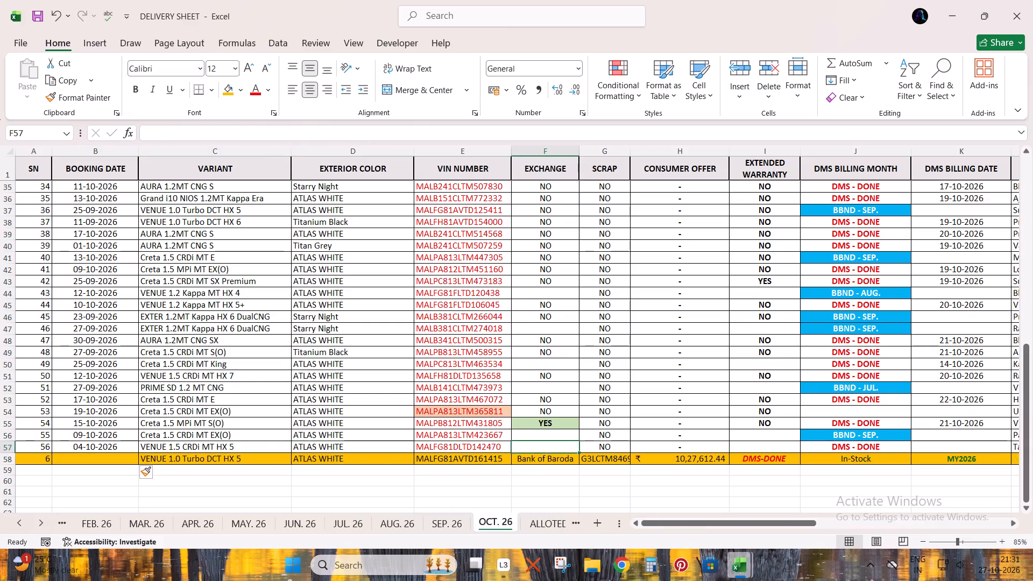
Fill row 58 from Exchange through DMS Billing Date with the entries of the row above.
key(Down)
key(shift+Right)
key(shift+Right)
key(shift+Right)
key(shift+Right)
key(shift+Right)
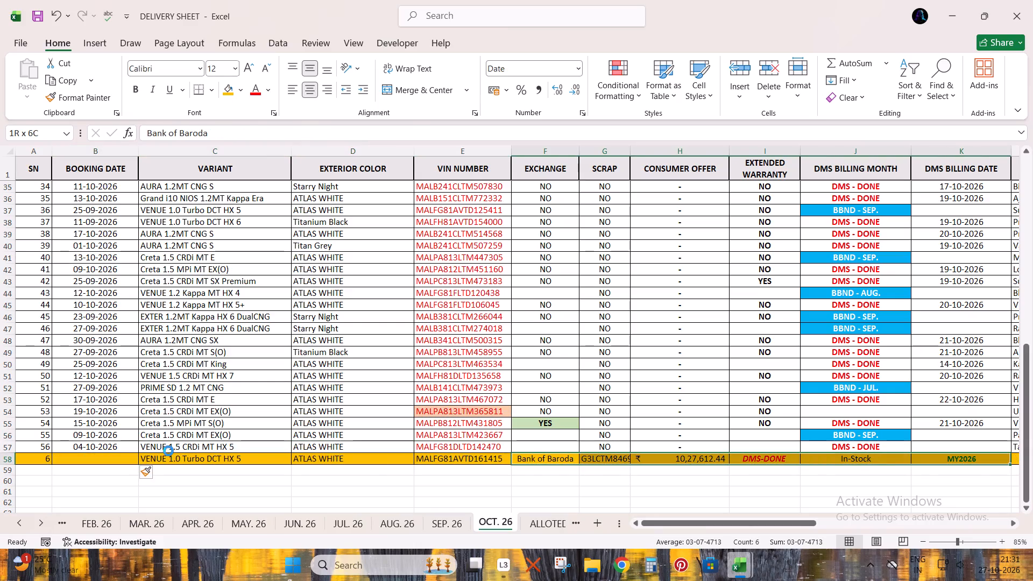
key(ctrl+d)
Delete the stray 5 cell under Alloted Customer Name in row 58, shifting the remaining cells left.
key(Right)
key(Down)
key(Right)
key(Up)
key(Right)
key(Right)
key(Right)
key(Right)
key(Right)
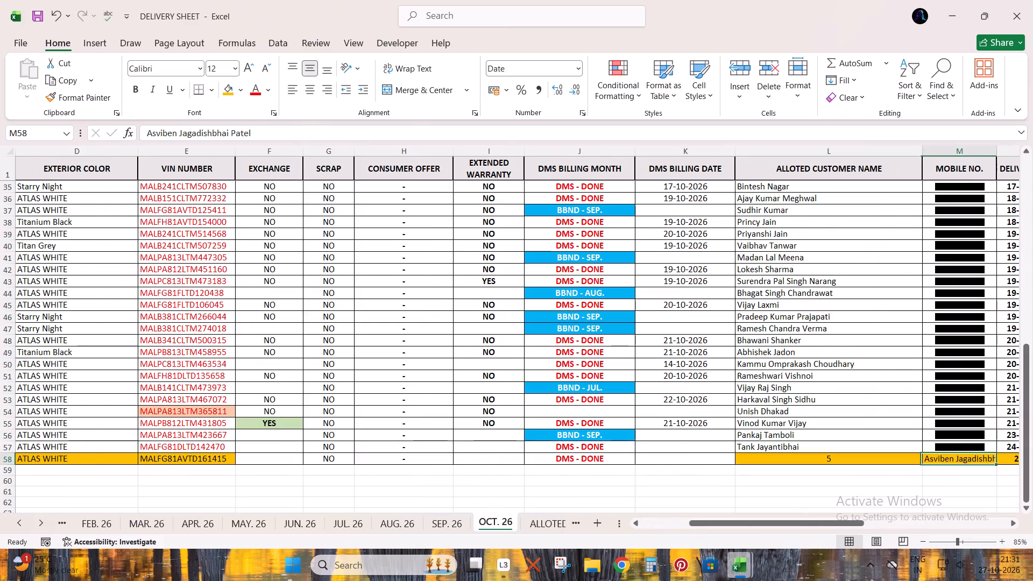
key(Up)
key(Left)
key(Left)
key(Left)
key(Left)
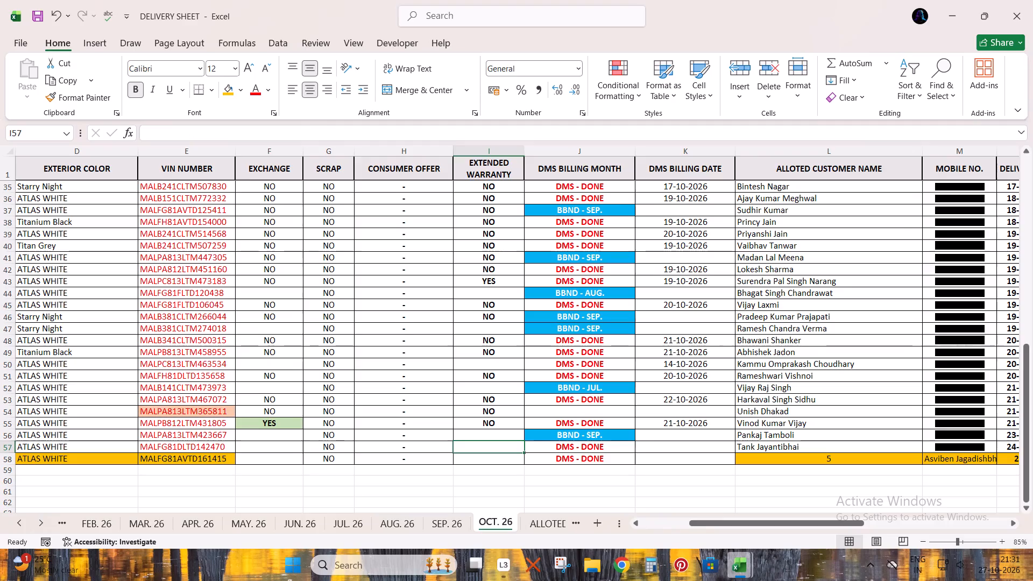
key(Left)
key(Left)
key(Left)
key(Left)
key(Right)
key(Right)
key(Down)
key(Right)
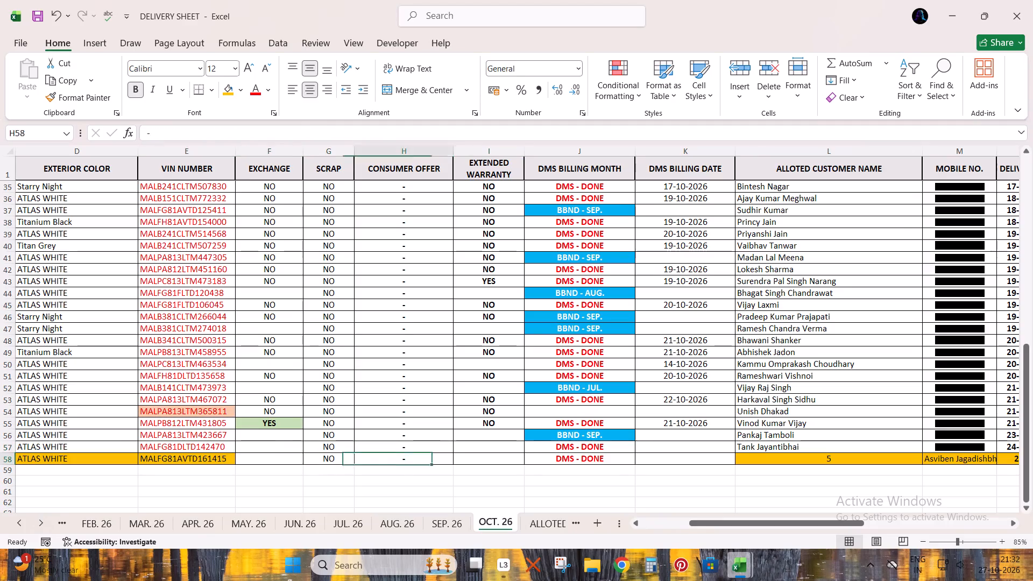
key(Right)
key(Right)
key(Right)
key(Right)
key(ctrl+minus)
key(Return)
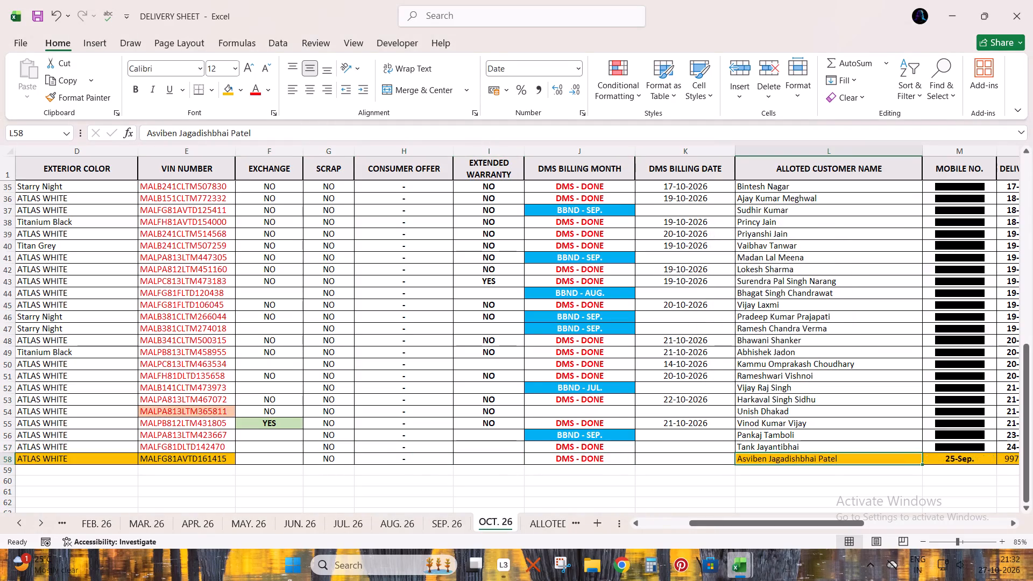
Copy the 25-09-2026 date from the Mobile No. column of row 58 into that row's Booking Date.
key(Right)
key(Down)
key(Left)
key(Up)
key(Right)
key(ctrl+c)
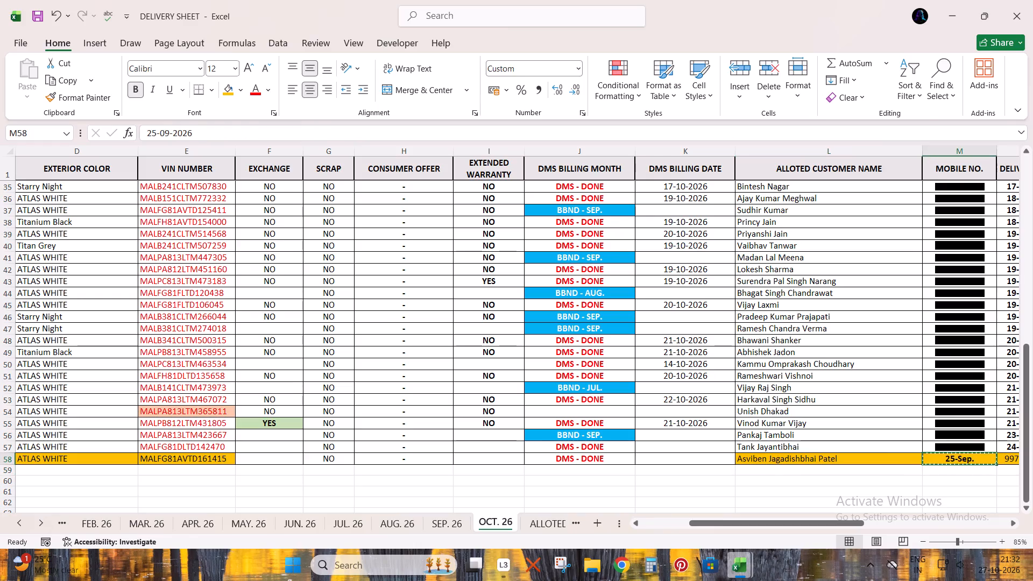
key(ctrl+Left)
key(ctrl+Left)
key(ctrl+Left)
key(ctrl+Left)
key(ctrl+Left)
key(ctrl+Left)
key(Right)
key(Left)
key(Left)
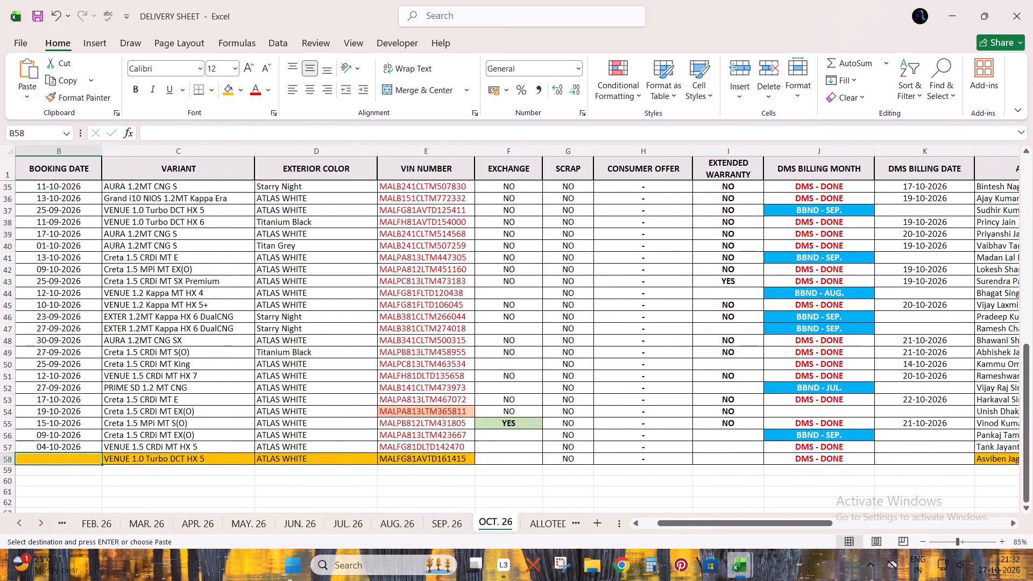
key(ctrl+v)
Delete the misplaced date cell under Mobile No. in row 58, shifting the remaining cells left.
key(ctrl+Right)
key(ctrl+Right)
key(ctrl+Right)
key(ctrl+Right)
key(ctrl+Right)
key(Right)
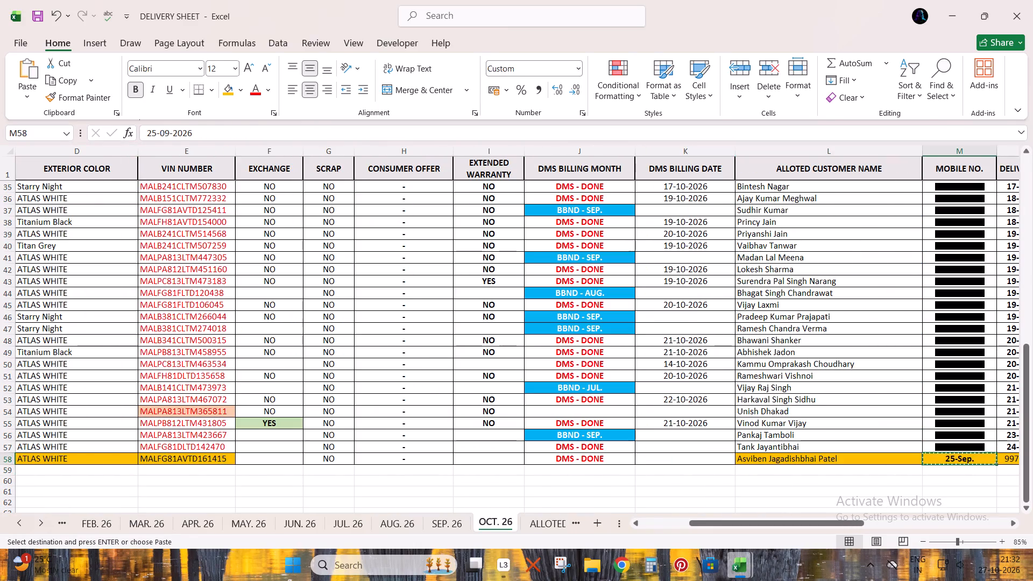
key(ctrl+minus)
key(Return)
Copy down the cell above into row 58's Delivery Date and set the date to 27-10-2026.
key(Right)
key(ctrl+d)
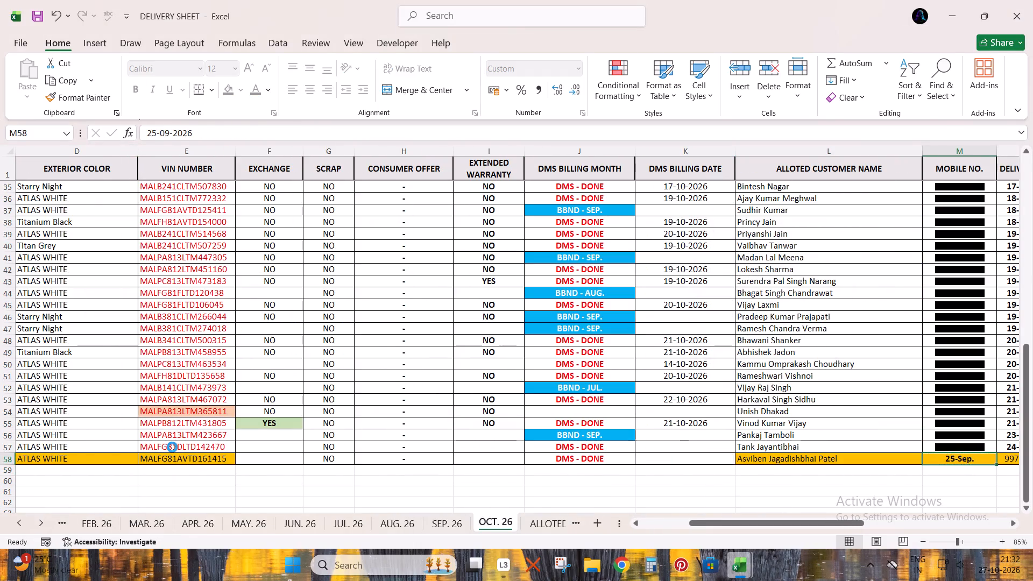
text(27-10)
key(Return)
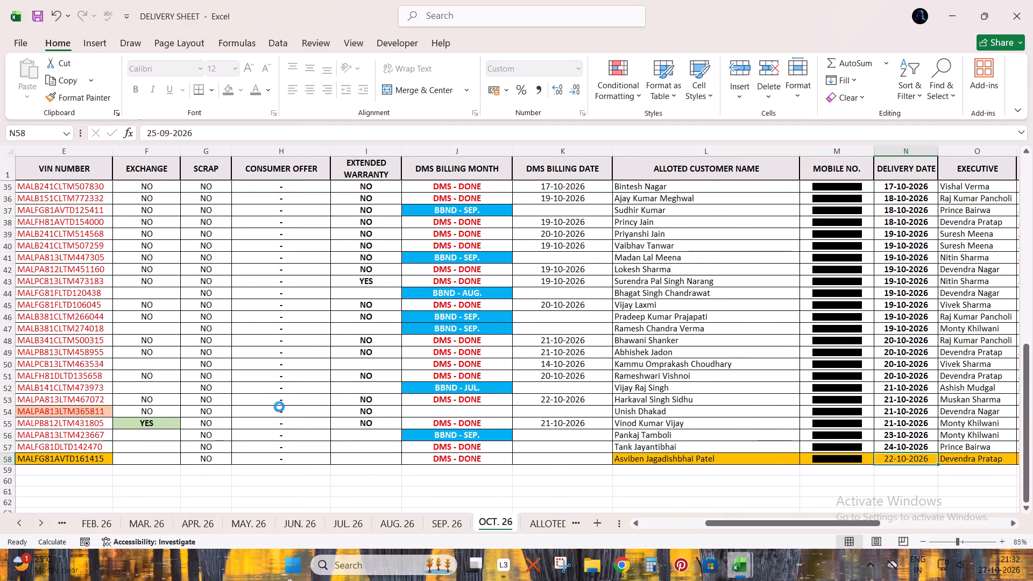
Insert four blank cells from On-Road (Deal) to Diff. Amt. in row 58, and clear the date shifted under Business Month.
key(Right)
key(Up)
key(Right)
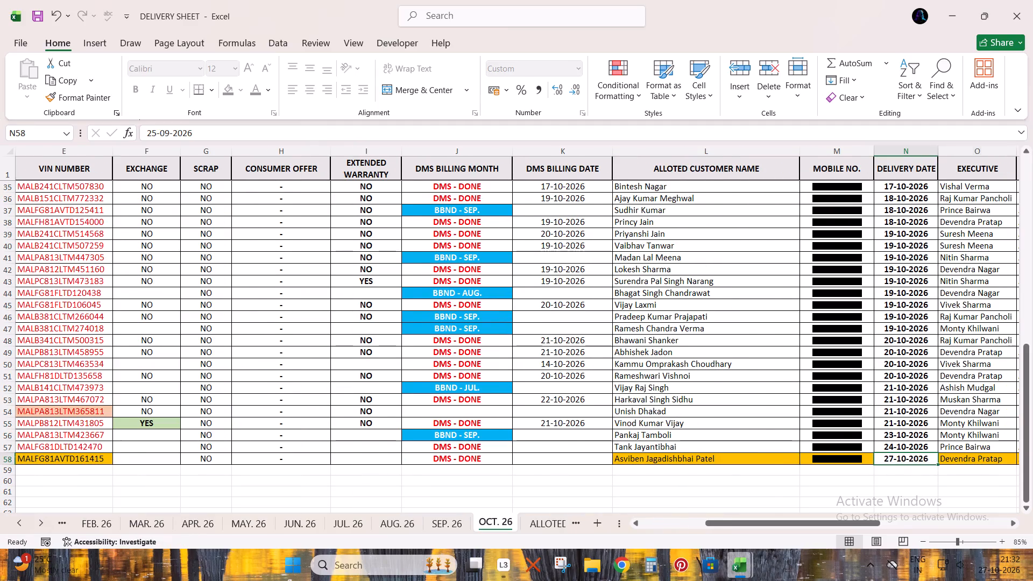
key(Right)
key(shift+Right)
key(shift+Right)
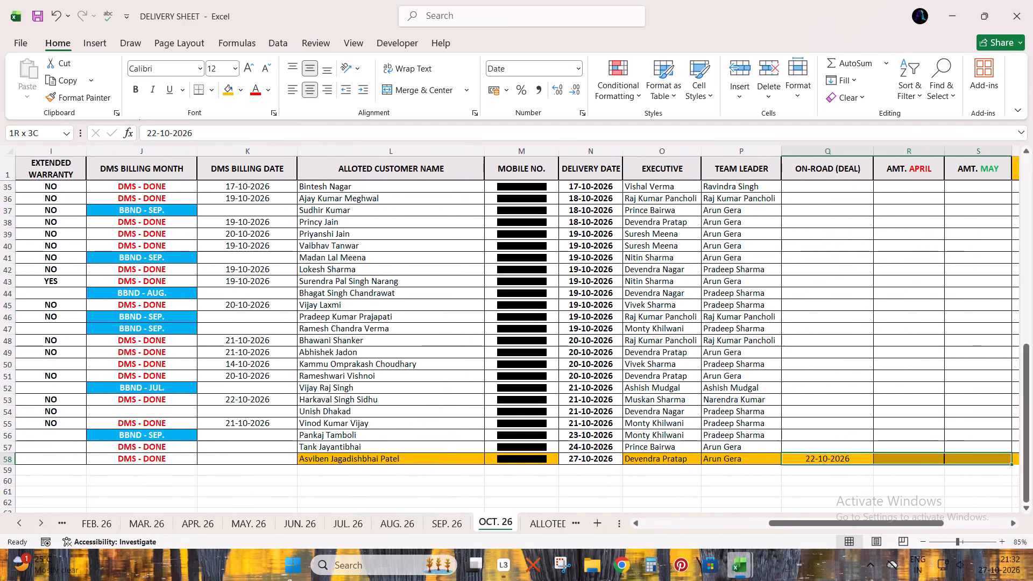
key(shift+Right)
key(ctrl+plus)
key(Return)
key(ctrl+Right)
key(Delete)
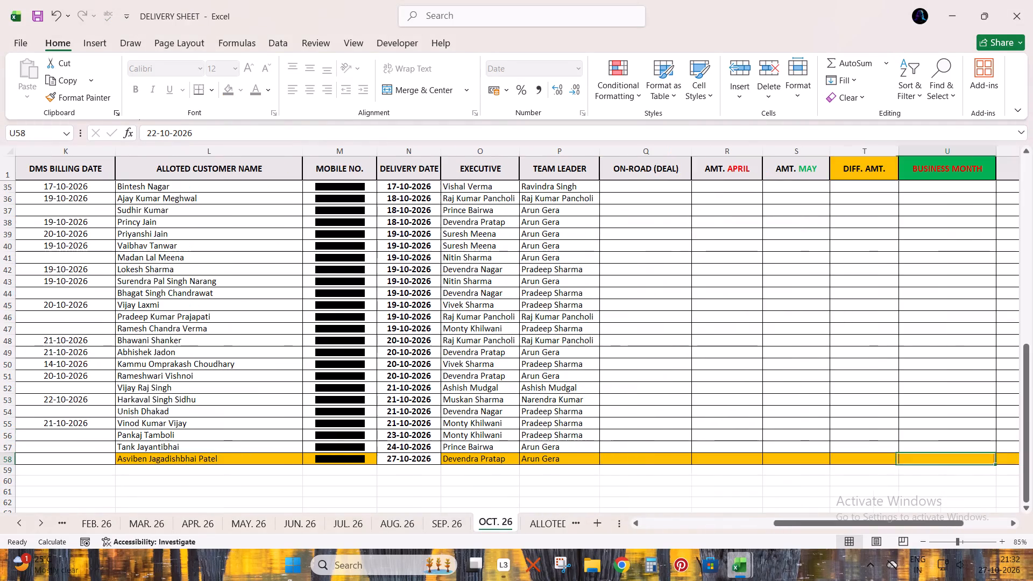
Apply the formatting of row 57 to row 58 with Format Painter.
key(Left)
key(ctrl+Left)
key(ctrl+Left)
key(ctrl+Left)
key(ctrl+Left)
key(ctrl+Left)
key(ctrl+Left)
key(ctrl+Left)
key(ctrl+Left)
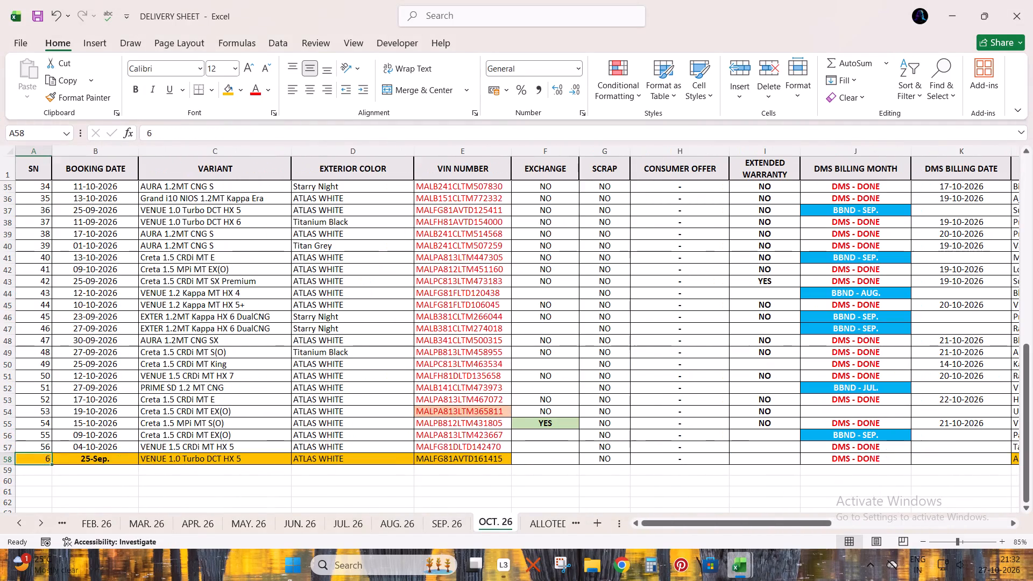
key(Right)
key(Up)
key(shift+space)
click(66, 88)
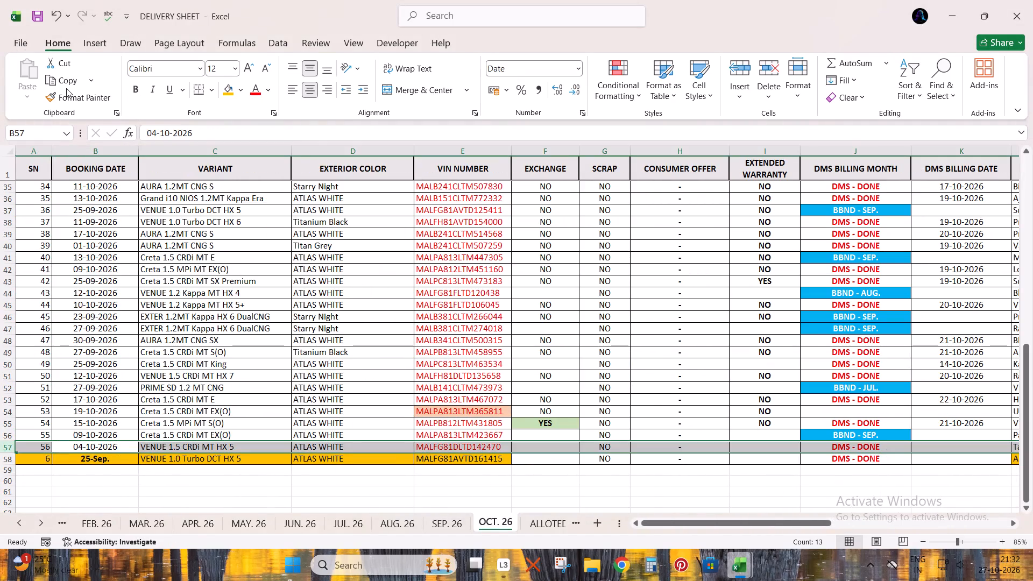
click(76, 97)
key(ctrl+shift+Down)
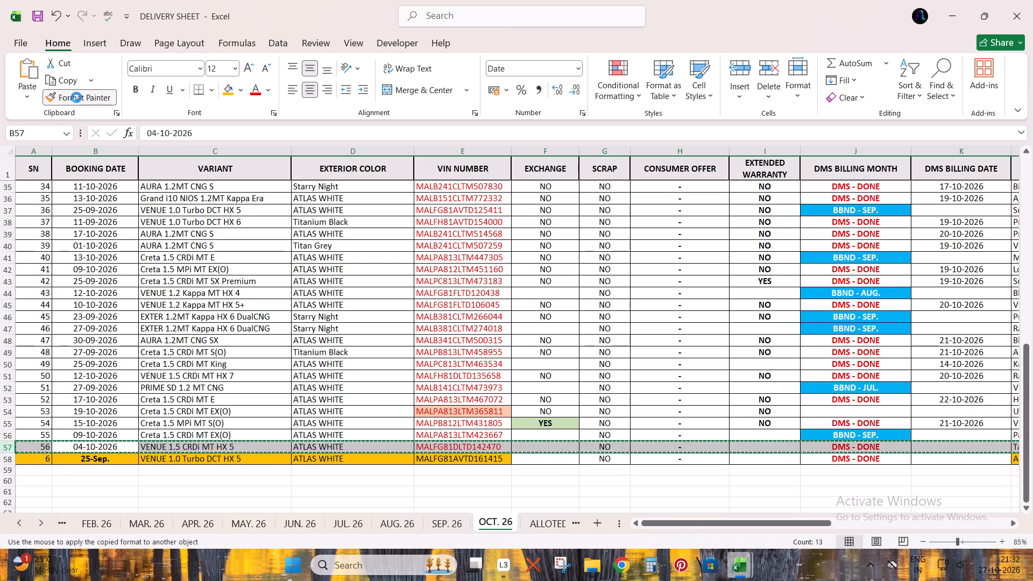
Auto-fill the SN series from 37 and 38 down to row 58, giving the new row number 57.
drag(37, 224, 40, 236)
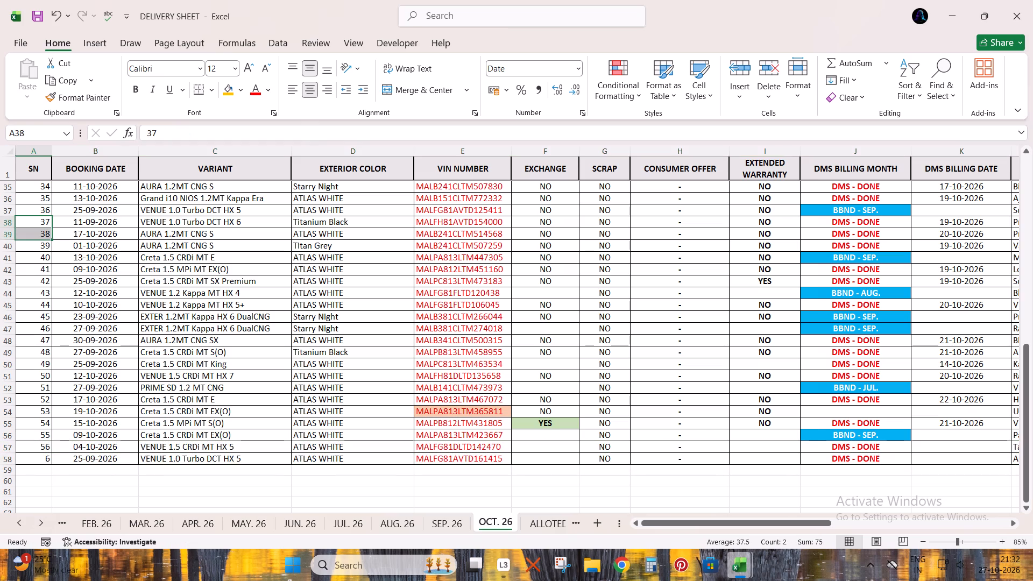
click(53, 238)
click(53, 238)
double_click(53, 238)
click(77, 239)
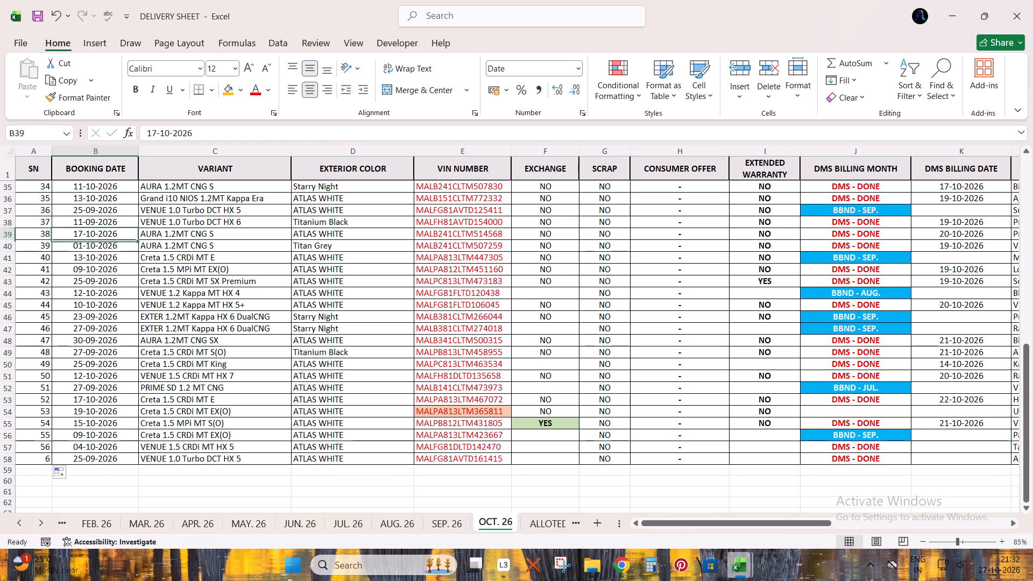
Go to the VIN number of the new delivery entry in row 58.
key(Down)
key(Right)
key(Down)
key(Down)
key(Right)
key(ctrl+Down)
key(Right)
key(Down)
key(Up)
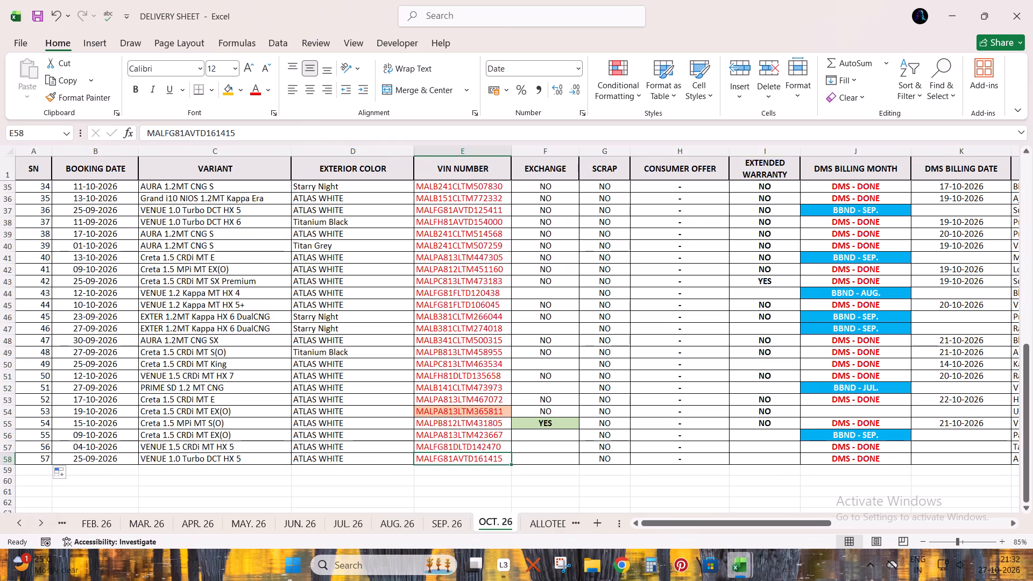
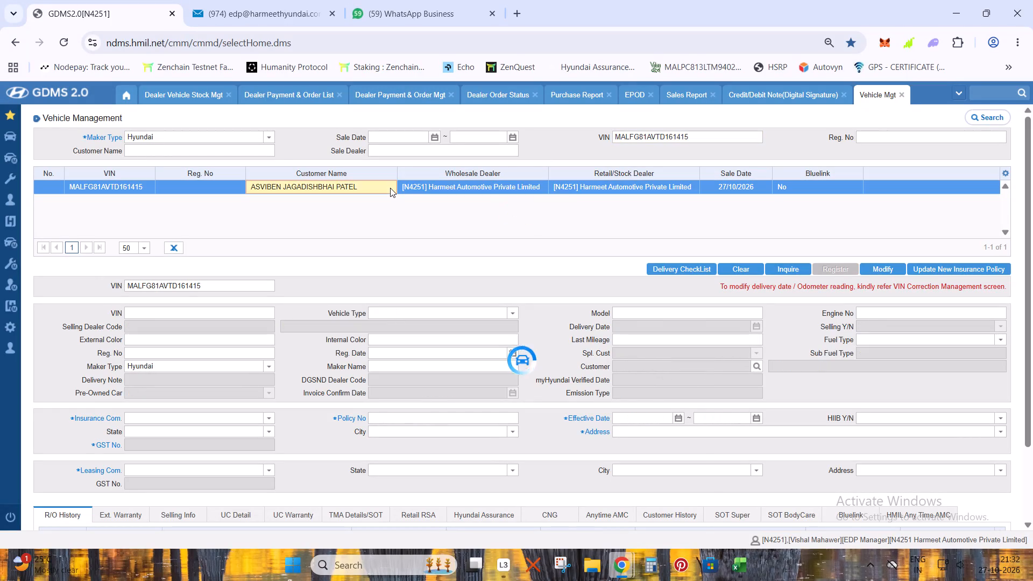
Open the new delivery's GDMS vehicle record and enter 27-10-2026 as the DMS billing date in row 58 of the DELIVERY SHEET.
alt+click(390, 188)
alt+click(390, 188)
key(alt+Tab)
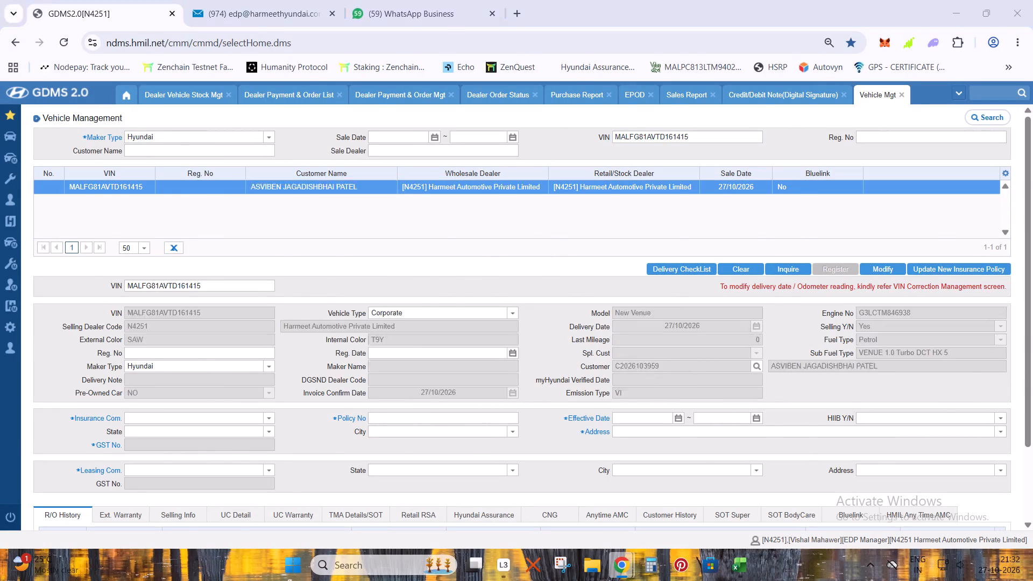
key(ctrl+Right)
key(Right)
key(Right)
key(Right)
key(Right)
key(Right)
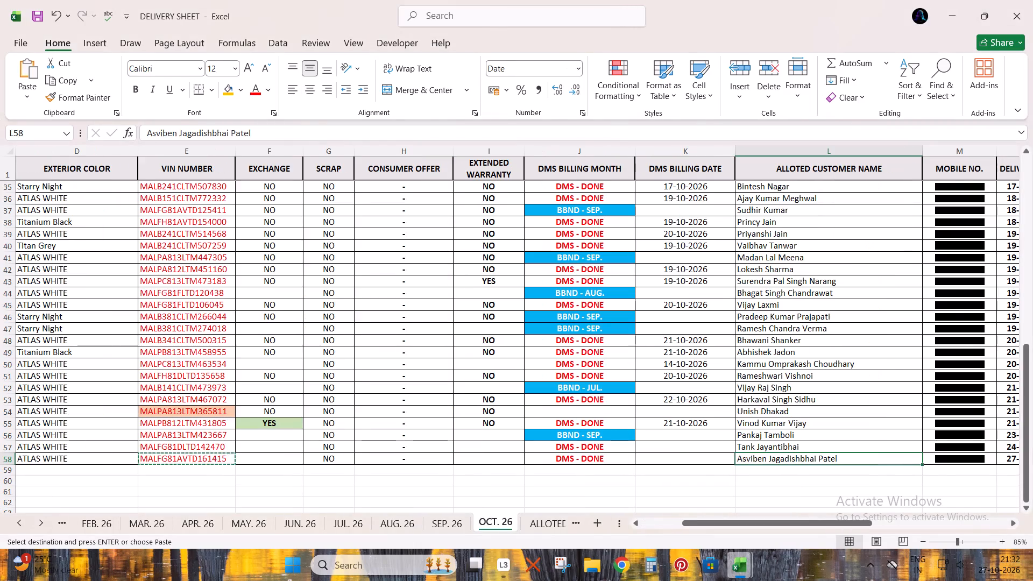
key(Left)
text(27-10)
key(Return)
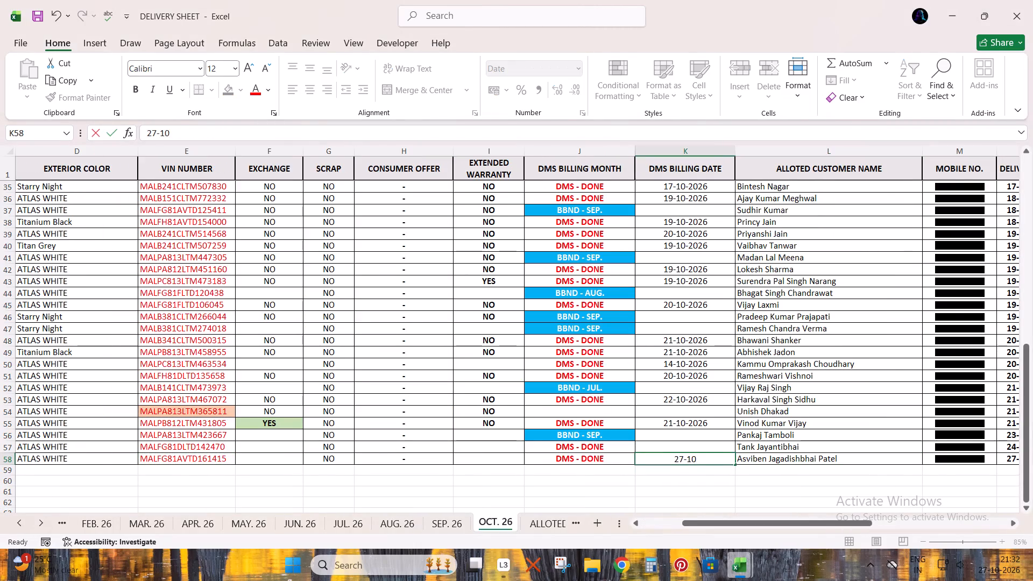
Set both Exchange and Extended Warranty to NO for the new delivery in row 58.
key(Up)
key(Left)
key(Left)
key(Left)
key(Left)
key(Left)
key(n)
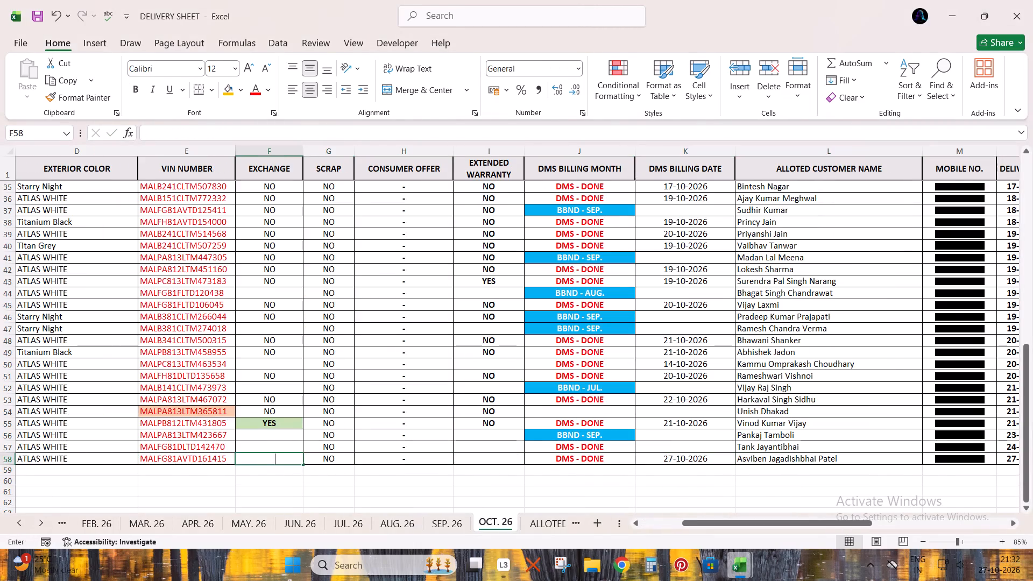
key(Tab)
key(Tab)
key(Tab)
key(Tab)
key(n)
key(Escape)
key(Left)
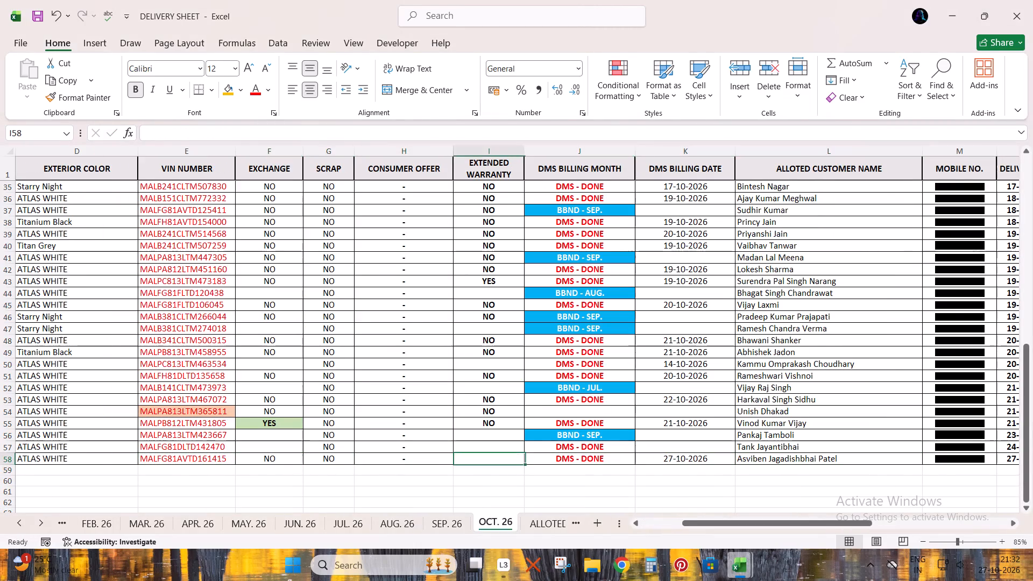
key(n)
key(Left)
Copy the VIN number from row 57, search for it in GDMS Vehicle Management, and open the matching record.
key(Up)
key(Left)
key(Left)
key(Left)
key(ctrl+c)
key(alt+Tab)
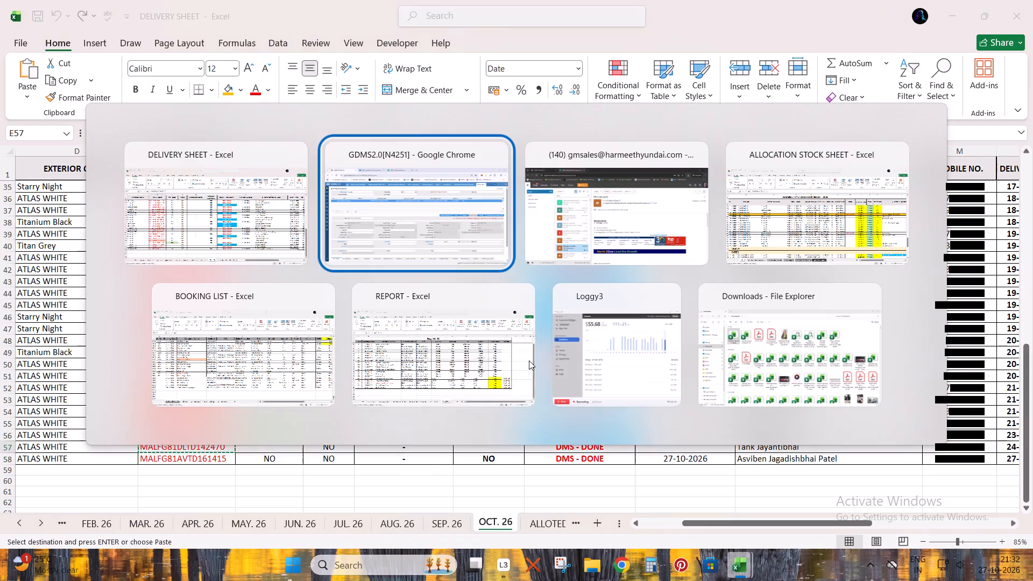
click(469, 204)
click(625, 139)
key(ctrl+v)
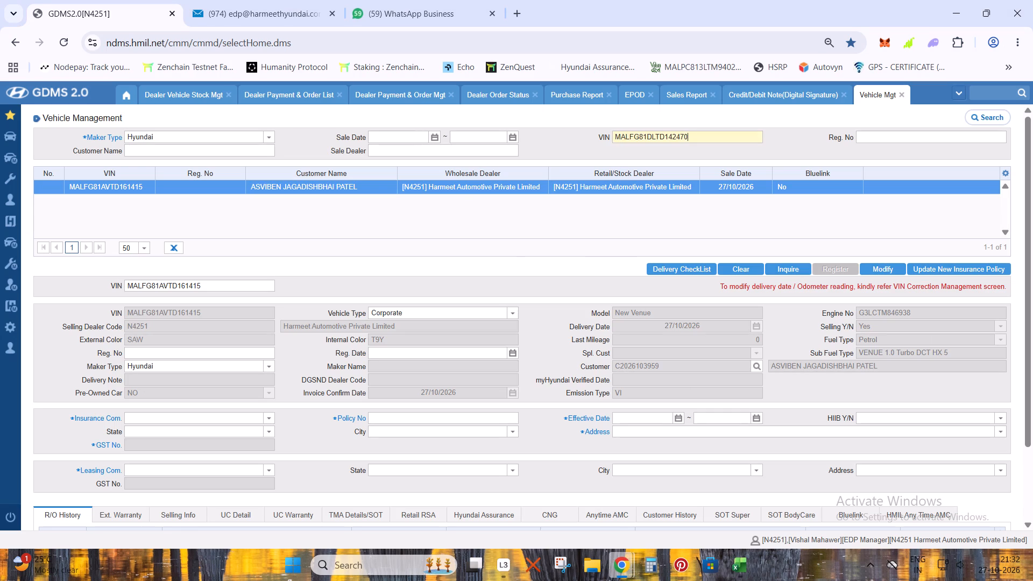
key(Return)
click(437, 186)
click(437, 187)
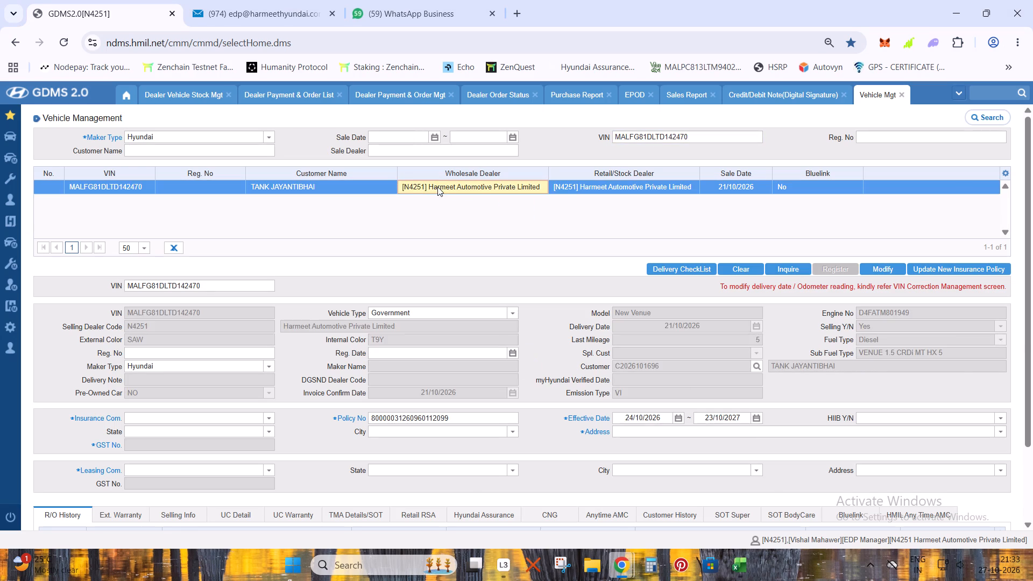
Enter 21-10-2026 as the DMS billing date in row 57 of the DELIVERY SHEET and save the workbook.
key(alt+Tab)
key(Right)
key(Right)
key(Right)
key(Right)
key(Right)
key(Right)
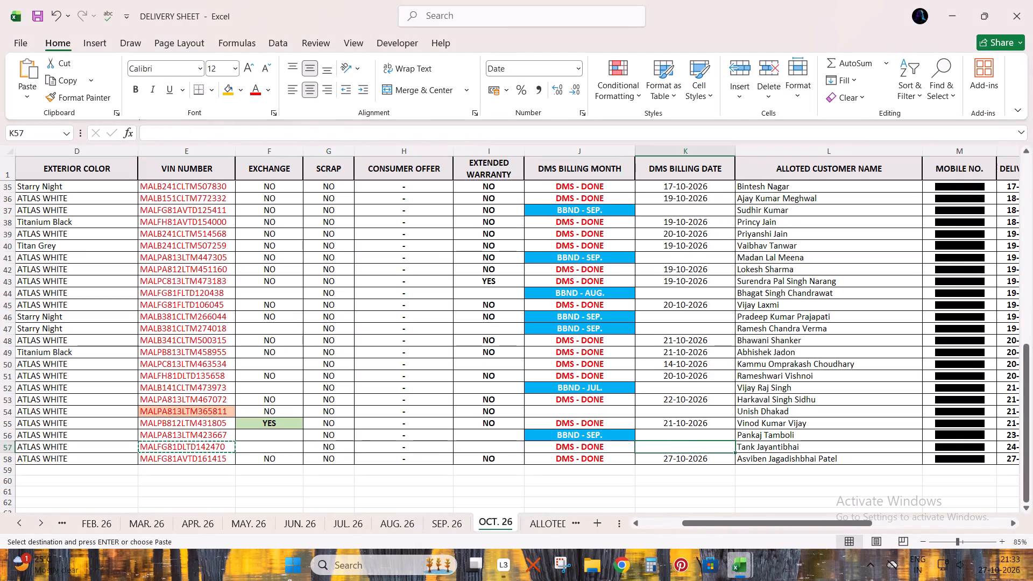
text(21-10)
key(Return)
key(ctrl+Left)
key(ctrl+Left)
key(ctrl+Left)
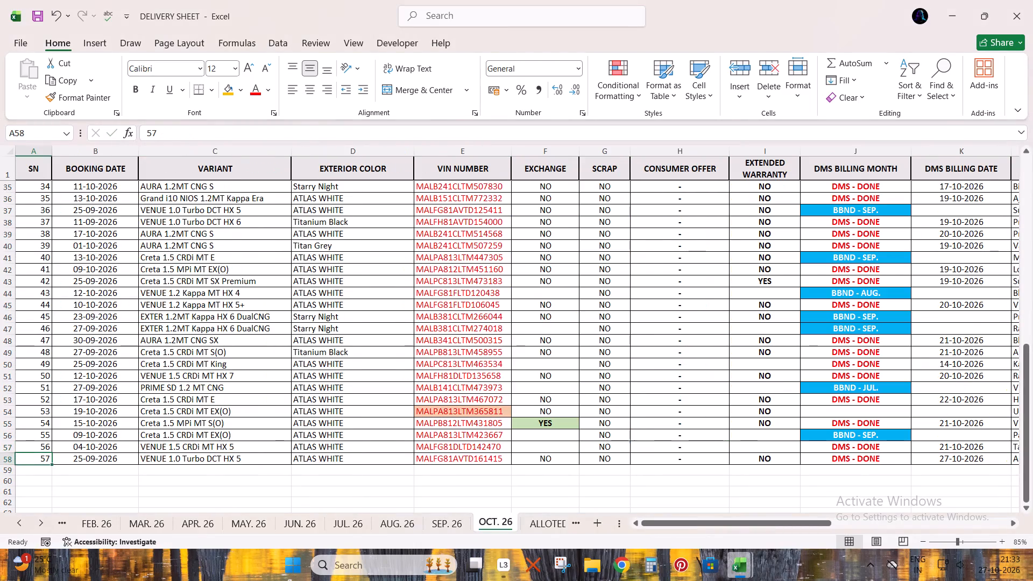
key(ctrl+s)
Switch to the REPORT workbook and go to its OCT. DELIVERED sheet.
key(alt+Tab)
key(alt+Tab)
key(alt+Tab)
key(alt+Tab)
key(alt+Tab)
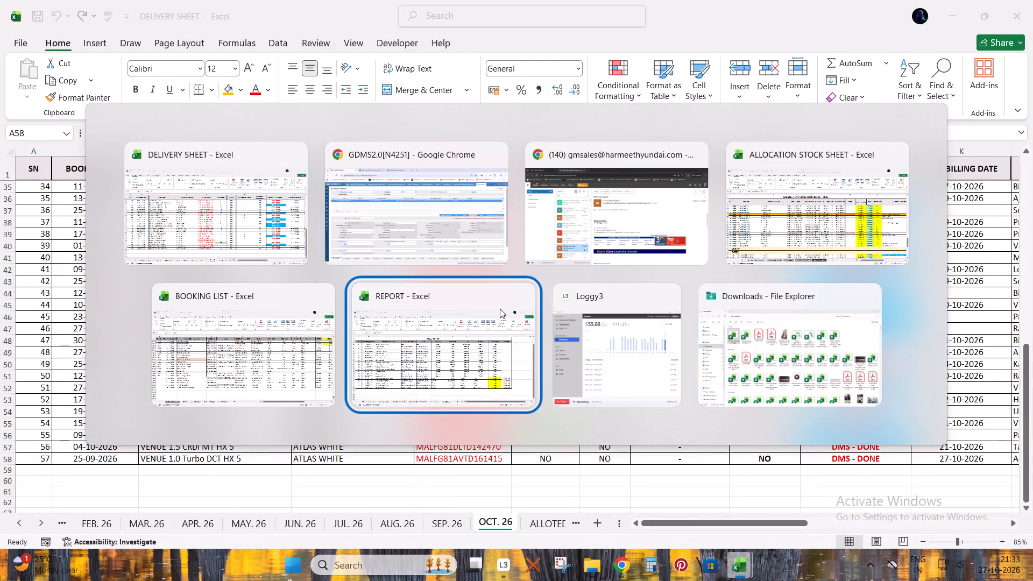
key(ctrl+Page_Up)
key(ctrl+Page_Up)
key(ctrl+Page_Up)
key(ctrl+Page_Up)
key(ctrl+Page_Up)
key(ctrl+Page_Up)
key(ctrl+Page_Up)
key(ctrl+Page_Up)
key(ctrl+Page_Up)
key(ctrl+Page_Up)
key(ctrl+Page_Up)
key(ctrl+Page_Up)
key(ctrl+Page_Up)
key(ctrl+Page_Up)
key(ctrl+Page_Up)
key(ctrl+Page_Up)
key(ctrl+Page_Up)
key(ctrl+Page_Up)
key(ctrl+Page_Up)
key(ctrl+Page_Up)
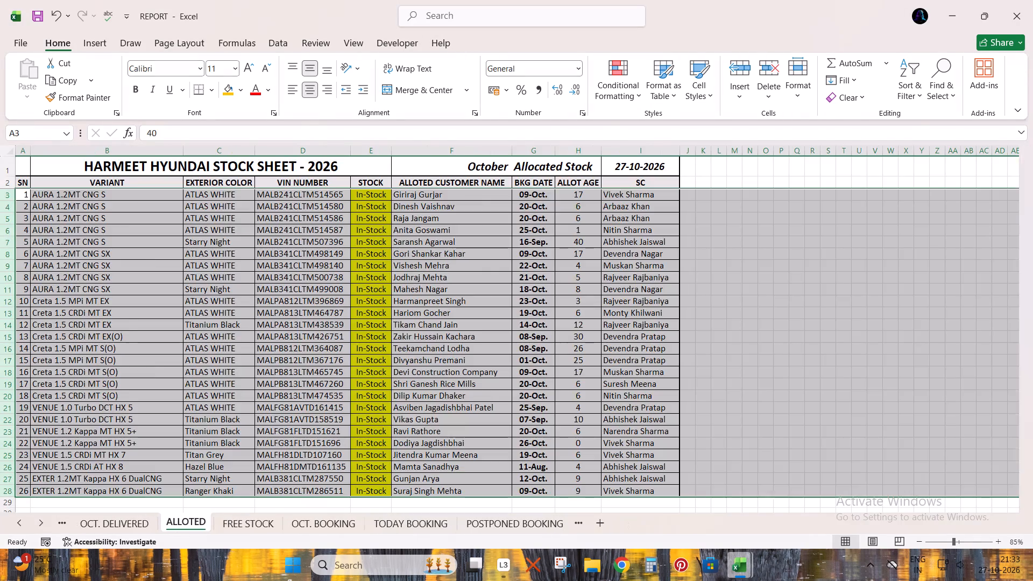
Copy the last VIN number in OCT. DELIVERED and find it on the OCT. 26 sheet of the DELIVERY SHEET.
key(Down)
key(Left)
key(ctrl+c)
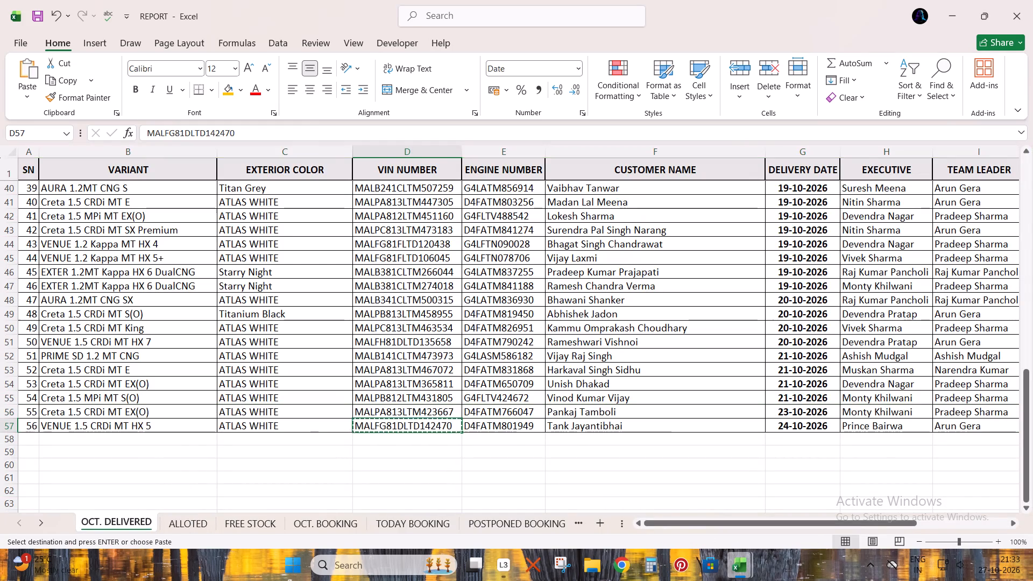
key(alt+Tab)
key(Right)
key(ctrl+f)
key(ctrl+v)
key(Return)
key(Escape)
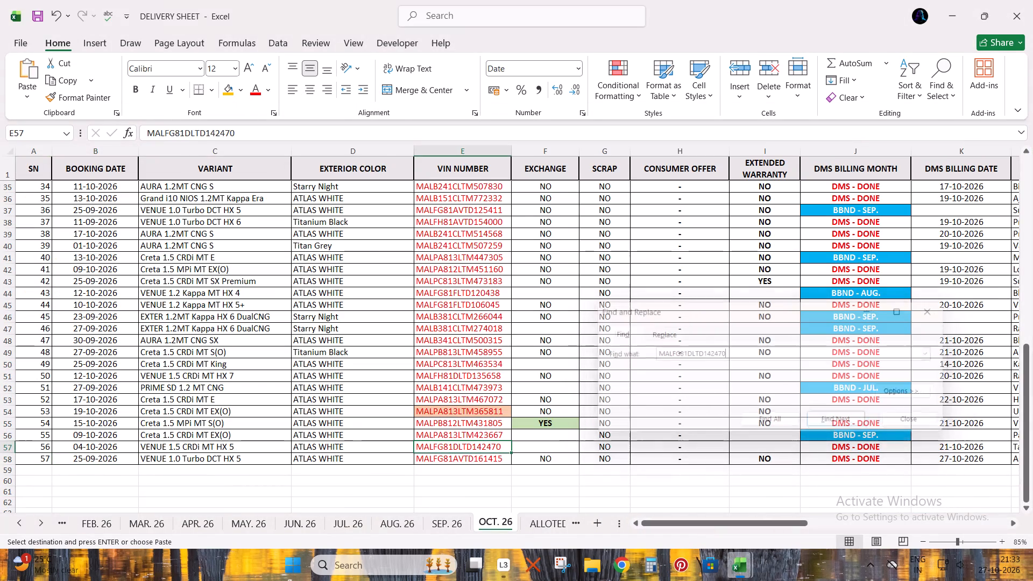
Copy the whole new delivery row 58 from the DELIVERY SHEET and paste it into row 58 of OCT. DELIVERED in REPORT.
key(Down)
key(shift+space)
key(ctrl+c)
key(alt+Tab)
key(ctrl+Left)
key(Down)
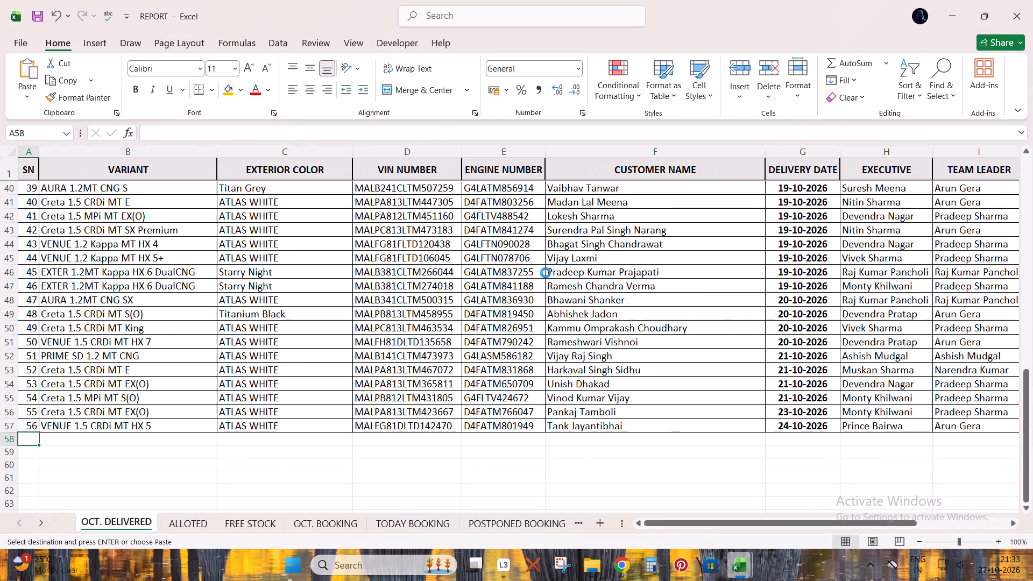
key(ctrl+v)
Delete the booking date cell under Variant in row 58, shifting the remaining cells left.
key(Right)
key(ctrl+minus)
key(Return)
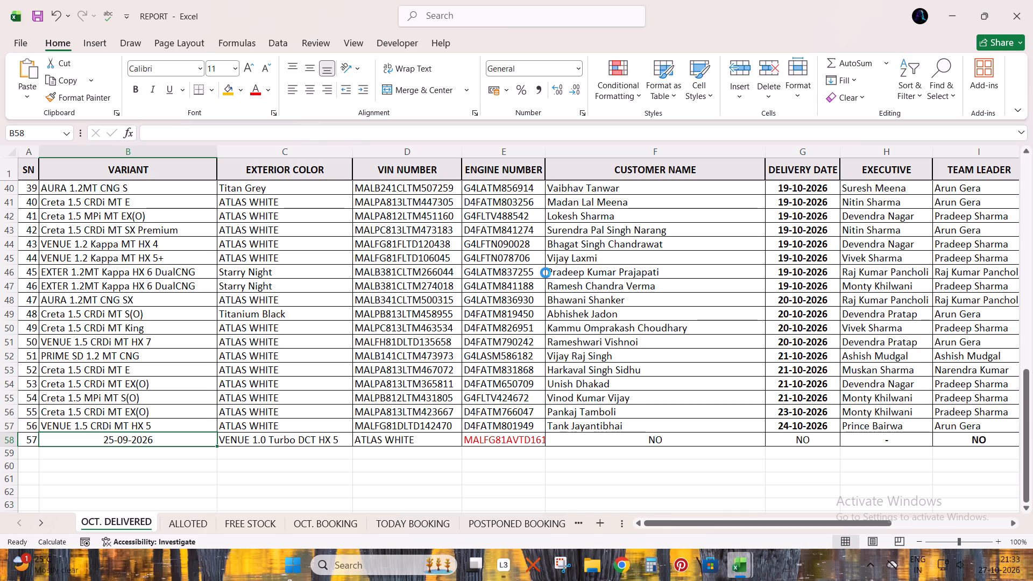
Delete the five cells from Engine Number to Team Leader in row 58, from Exchange's NO through DMS - DONE.
key(Right)
key(Up)
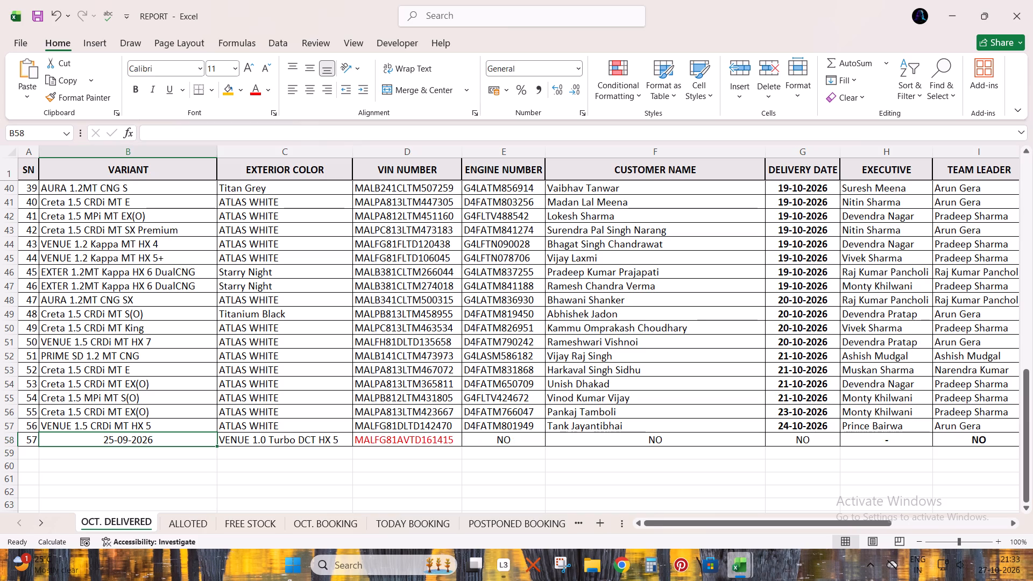
key(Right)
key(Down)
key(Right)
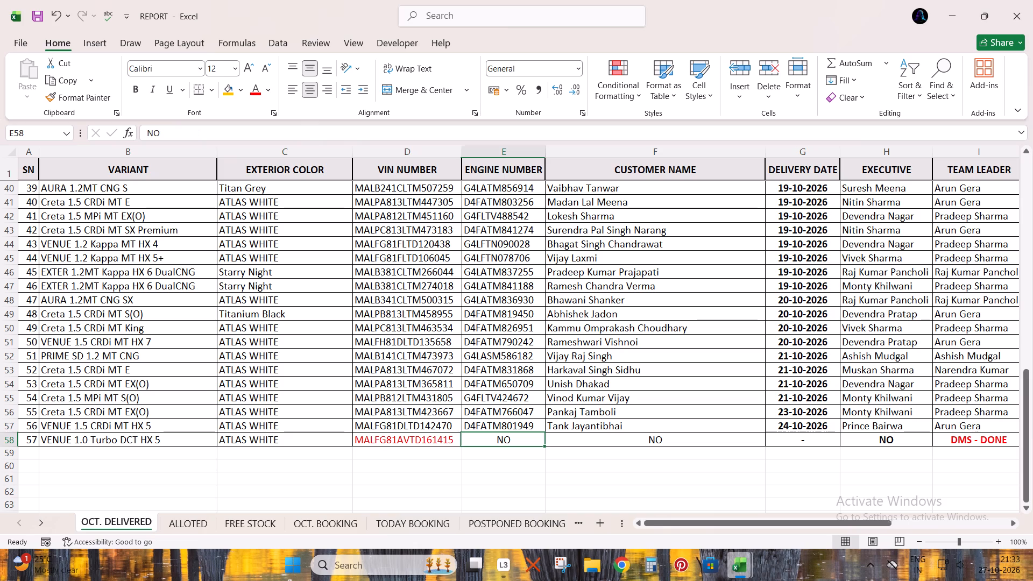
key(Right)
key(Down)
key(Left)
key(Up)
key(shift+Right)
key(shift+Right)
key(shift+Right)
key(shift+Right)
key(ctrl+minus)
key(Return)
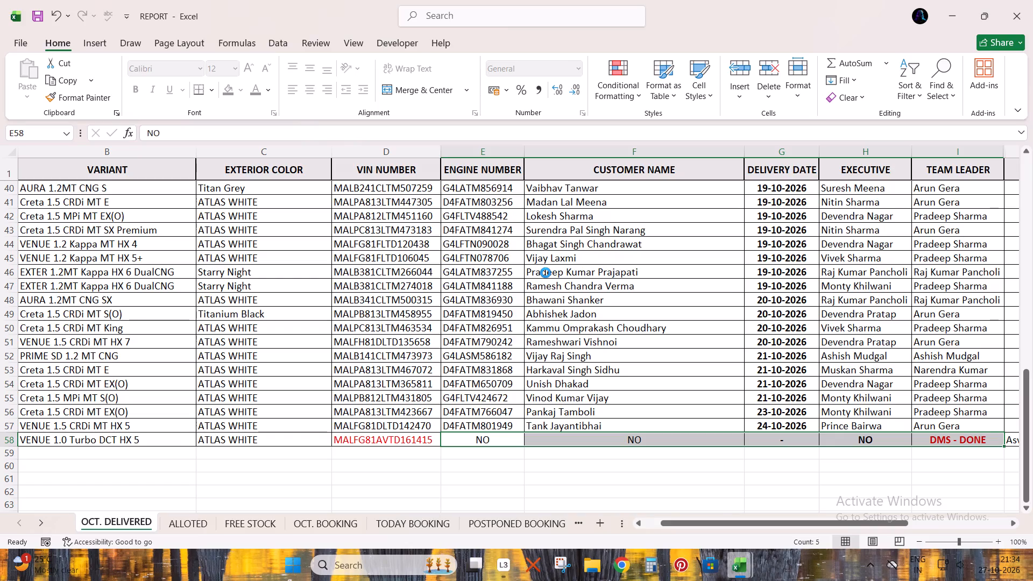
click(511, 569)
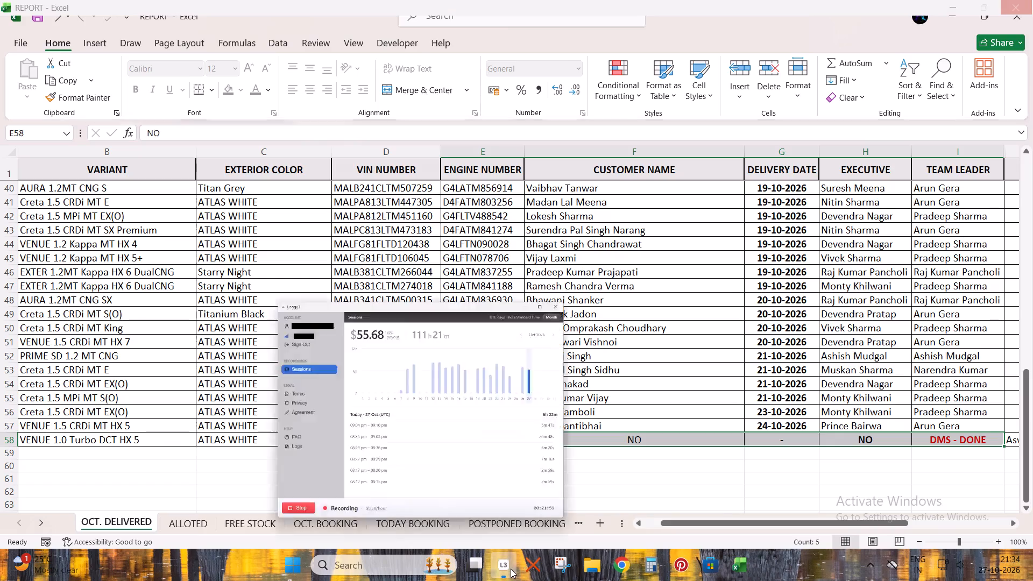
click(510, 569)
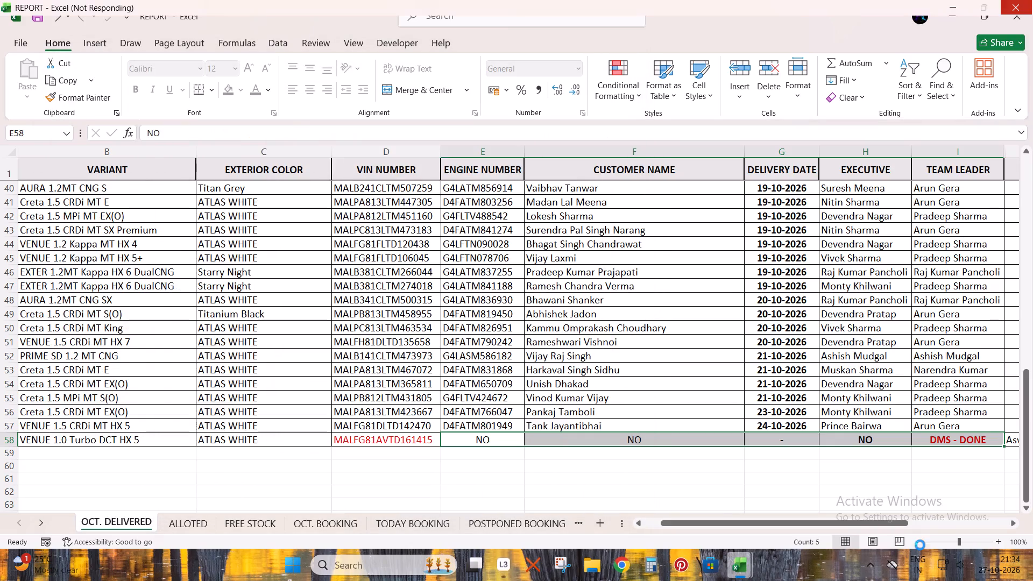
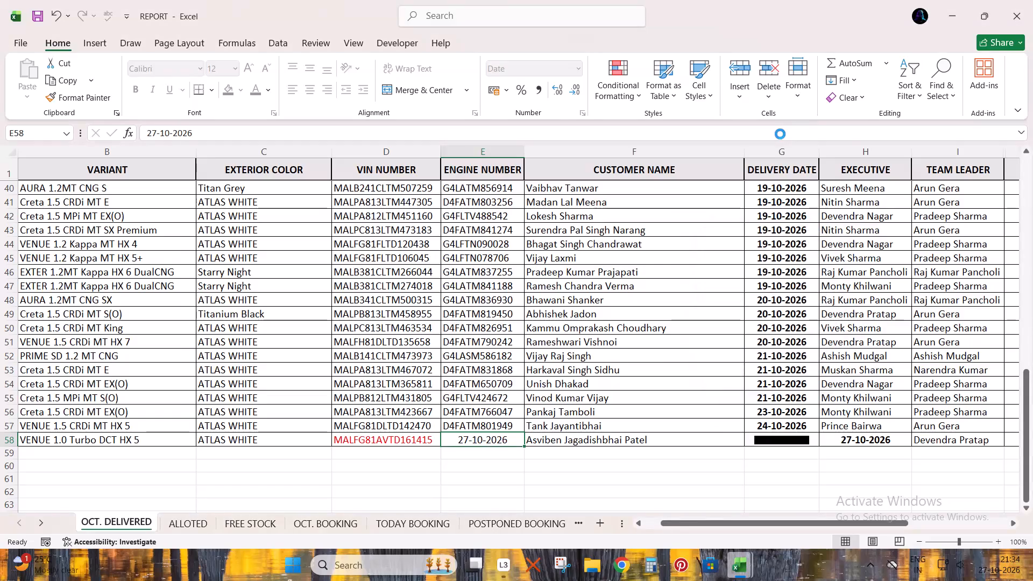
Undo the last cell deletion in row 58 and clear the date under Engine Number without shifting the neighbouring cells.
key(ctrl+z)
key(Delete)
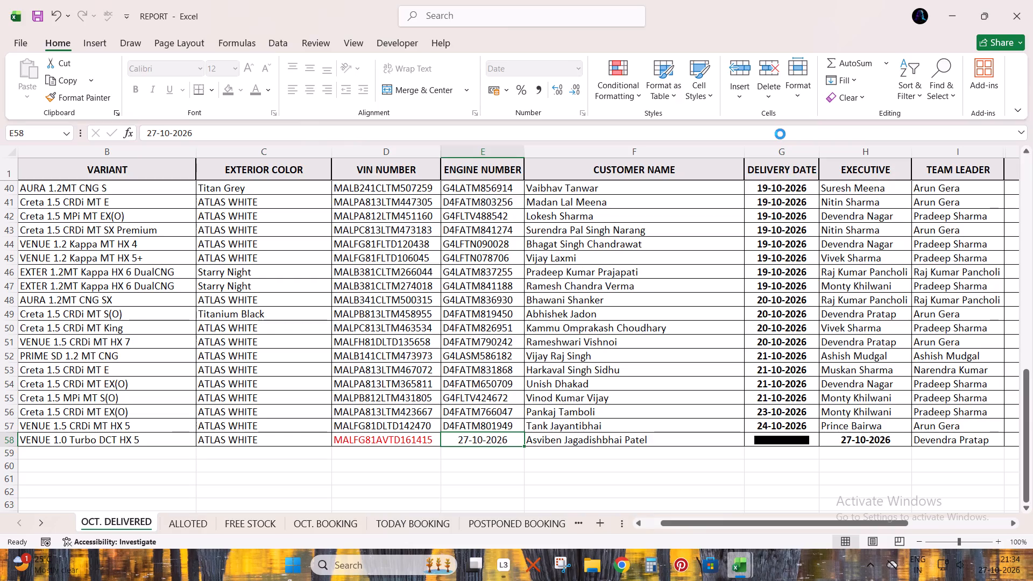
key(Right)
key(Down)
key(Left)
key(Up)
click(598, 285)
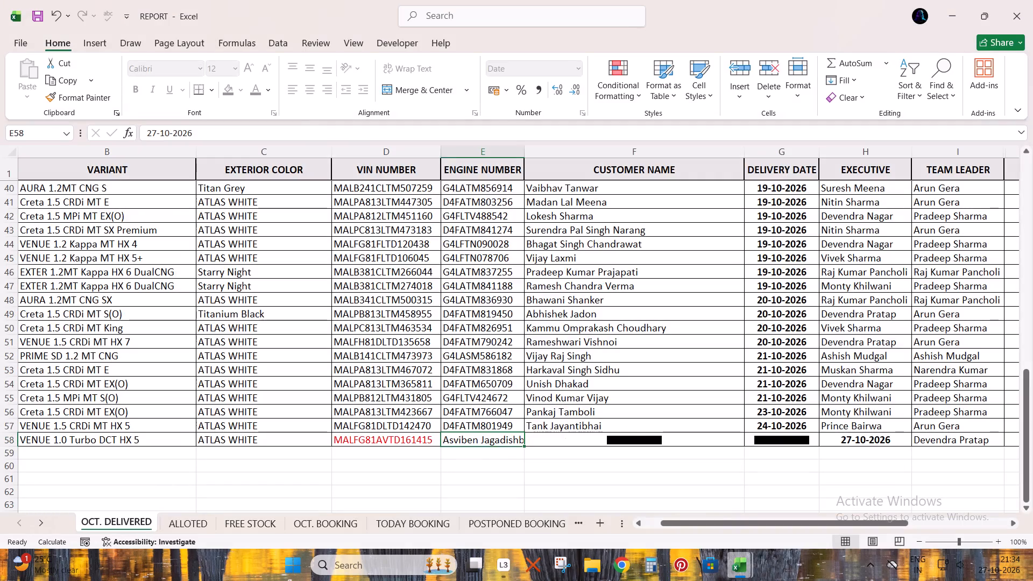
Delete the phone number cell under Delivery Date in row 58, shifting the remaining cells left.
click(598, 449)
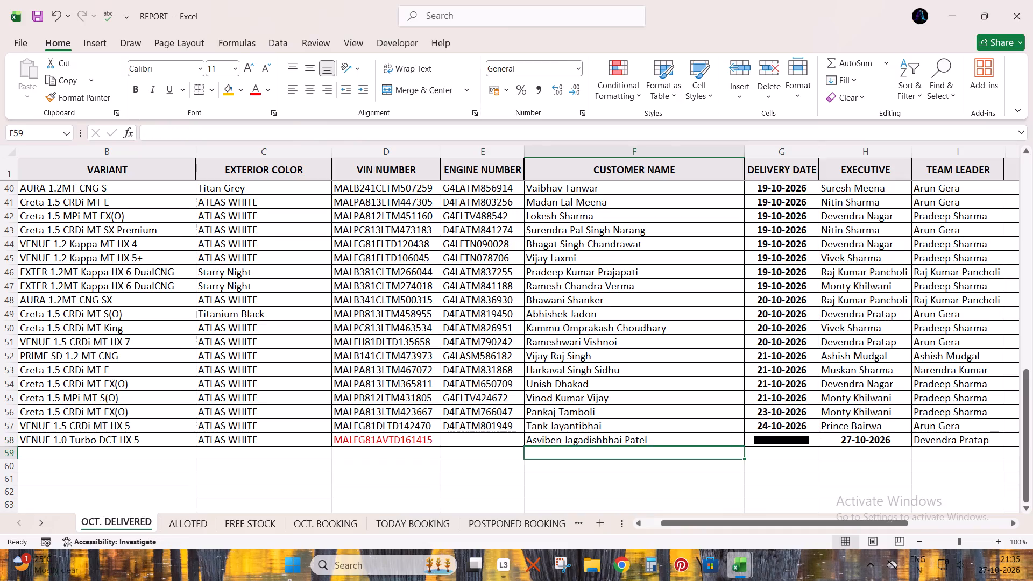
key(Right)
key(Up)
key(ctrl+minus)
key(Return)
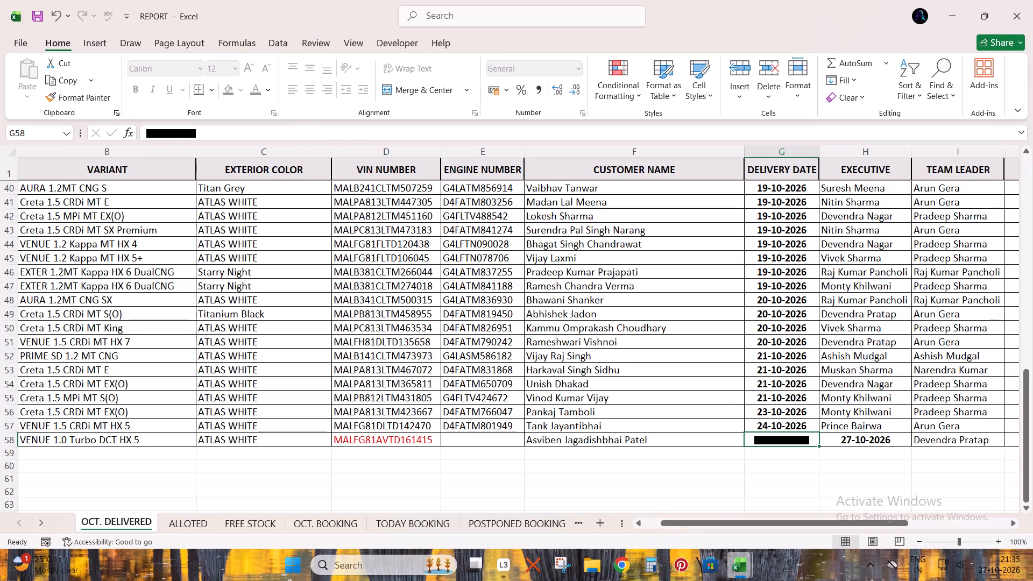
Delete the three blank cells from BND through column M in row 58 and return towards the row's start.
key(Right)
key(Right)
key(Right)
key(shift+Right)
key(shift+Right)
key(shift+Right)
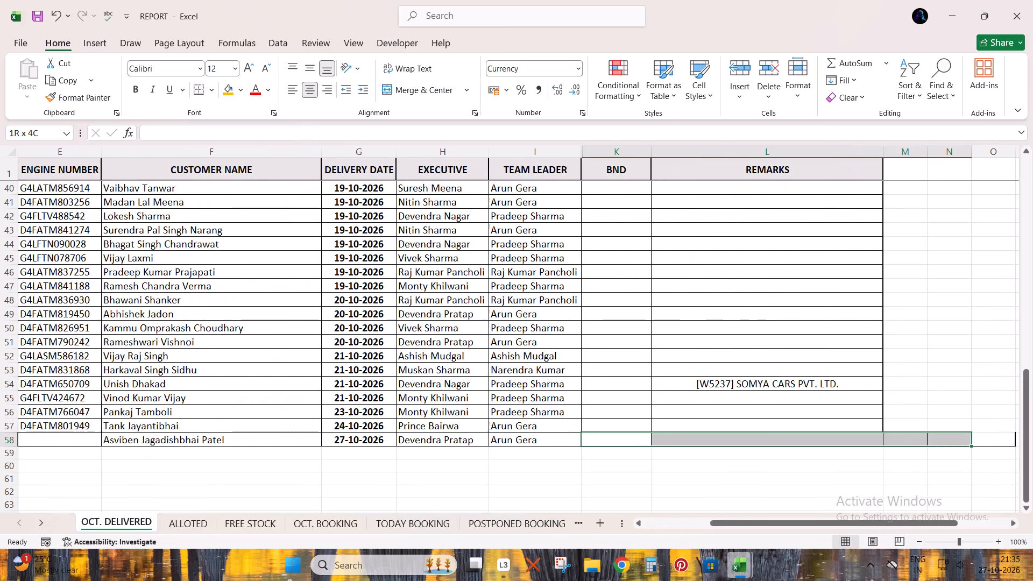
key(shift+Left)
key(ctrl+minus)
key(Return)
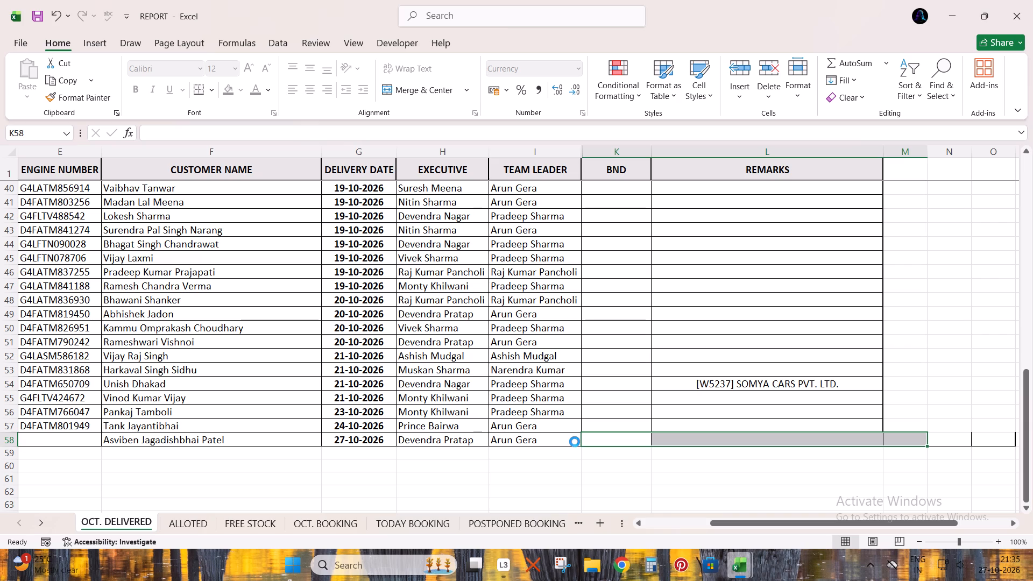
key(ctrl+Left)
key(ctrl+Left)
key(ctrl+Left)
key(ctrl+Left)
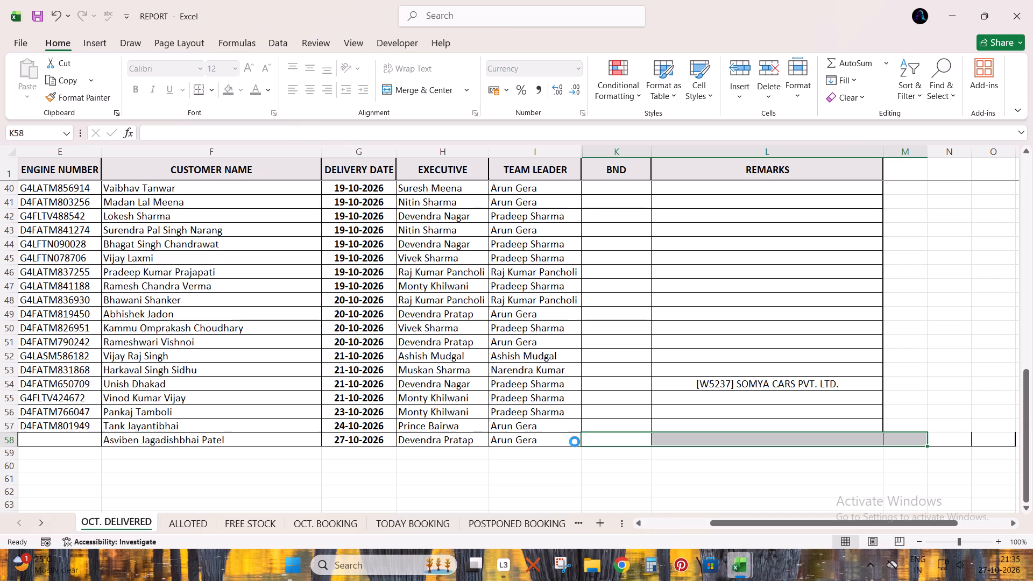
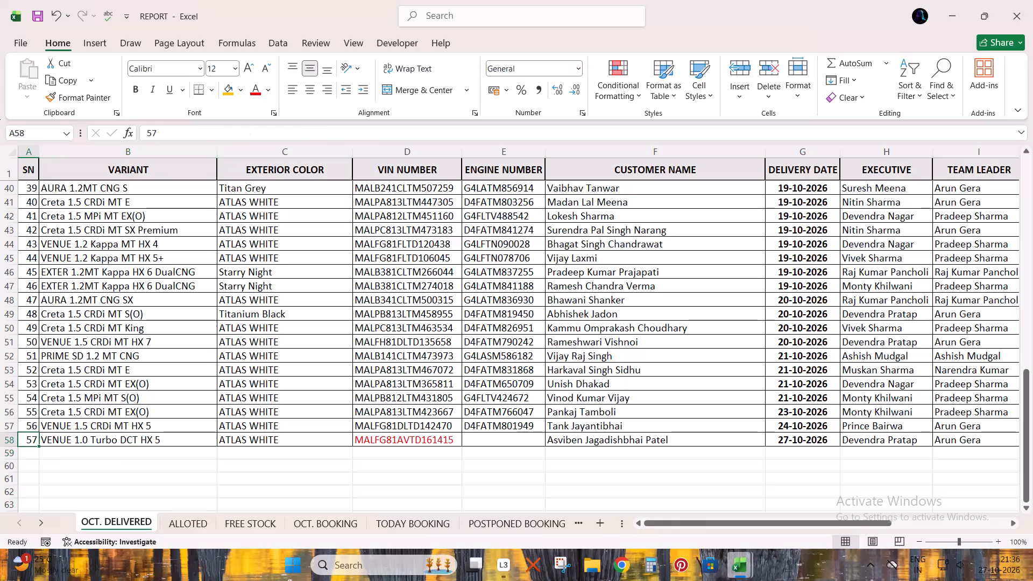
key(Right)
key(Right)
key(Right)
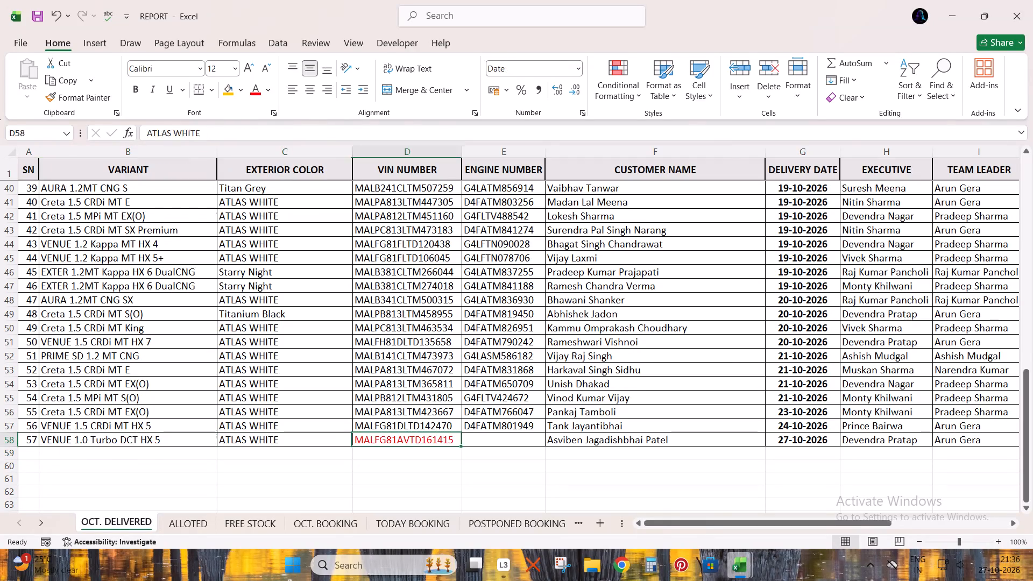
key(Right)
key(alt+Tab)
key(alt+Tab)
key(alt+Tab)
key(alt+Tab)
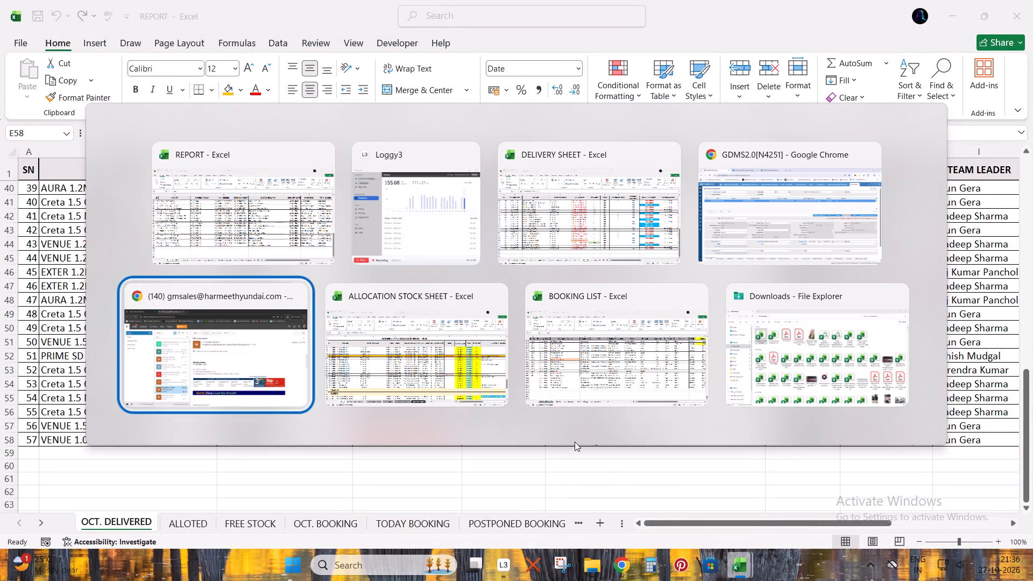
key(alt+Tab)
key(Right)
key(Right)
key(ctrl+c)
key(alt+Tab)
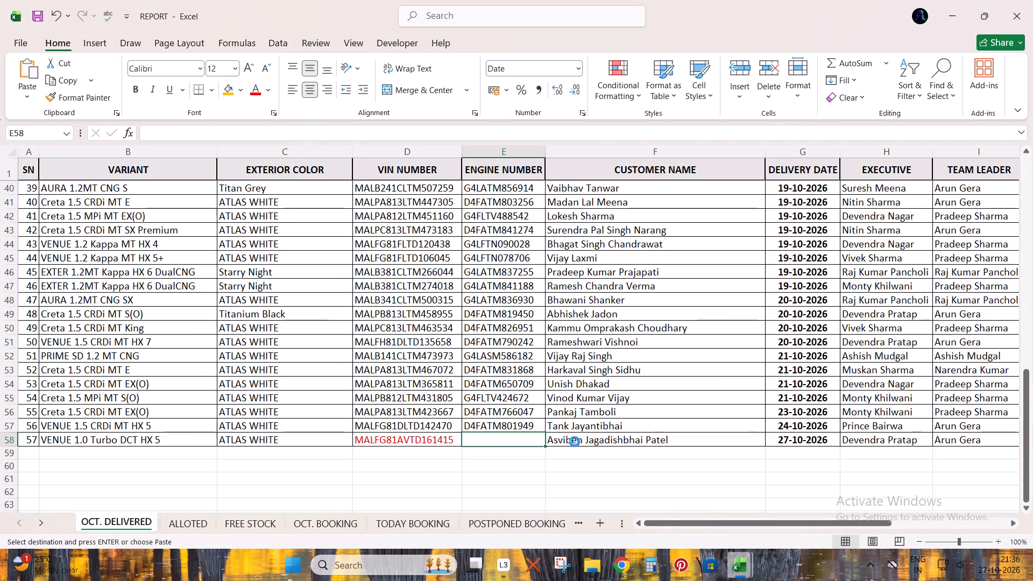
key(ctrl+v)
Copy the formatting of row 57 onto the new delivery row 58 in OCT. DELIVERED.
key(Up)
key(shift+space)
click(84, 96)
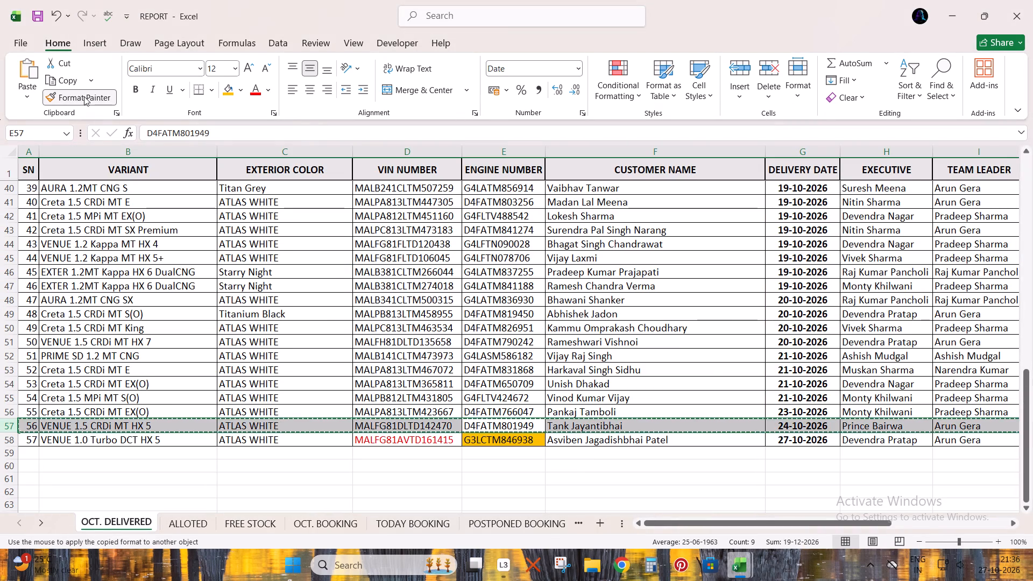
key(ctrl+shift+Down)
Save the REPORT workbook and close it.
key(ctrl+s)
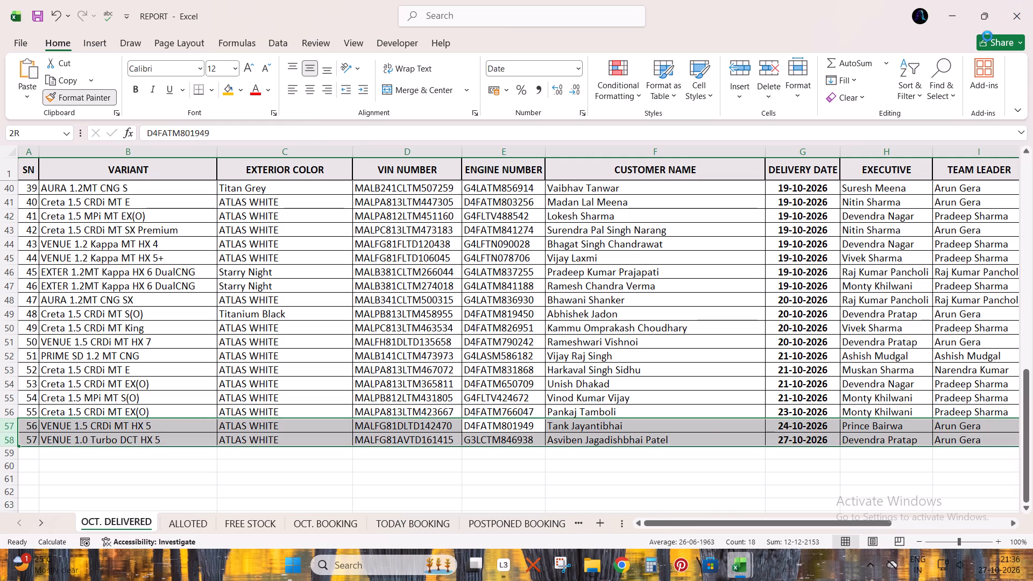
click(1024, 13)
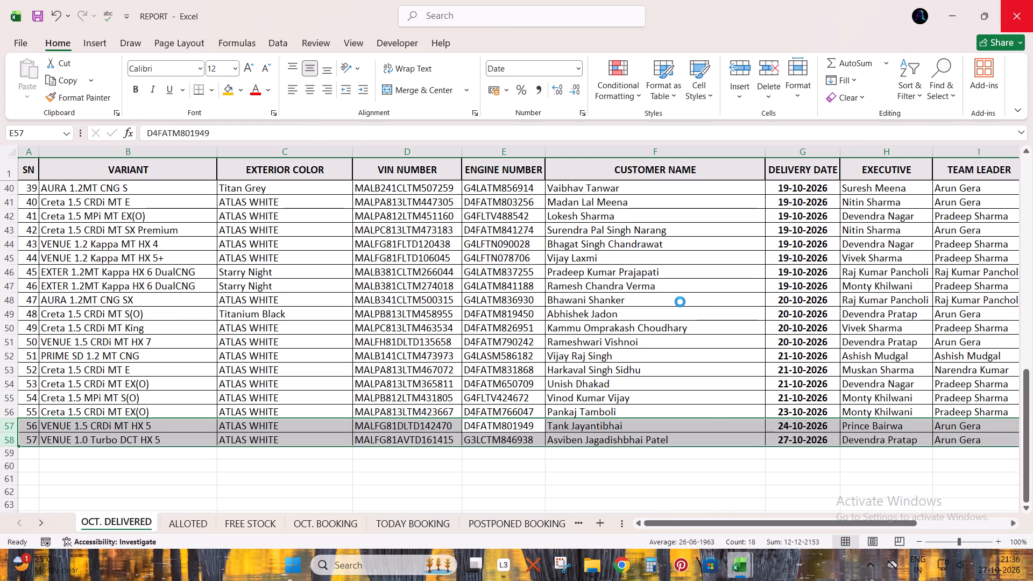
key(Right)
key(Down)
key(Left)
key(Up)
key(Left)
key(Left)
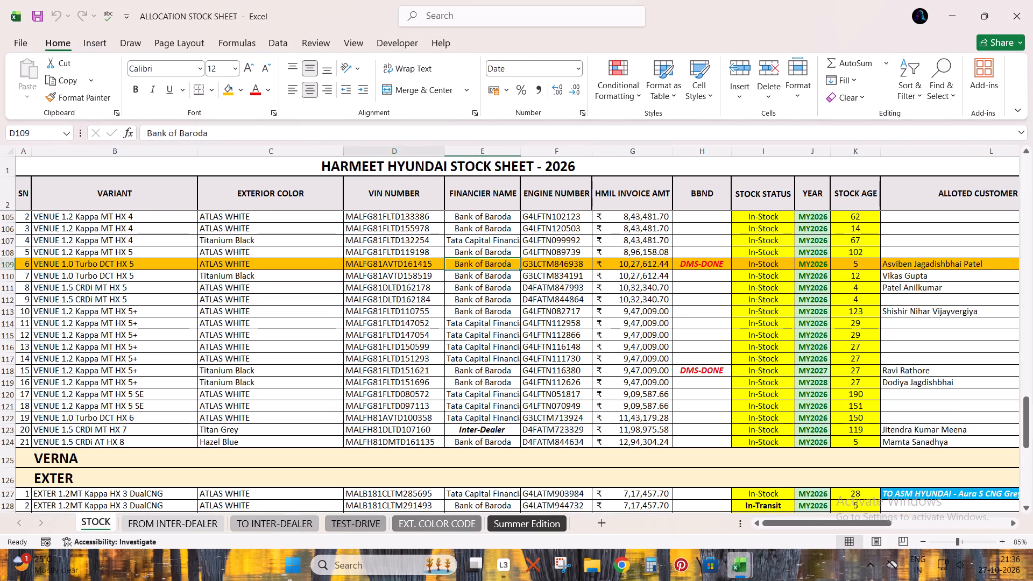
key(ctrl+c)
key(alt+Tab)
key(alt+Tab)
key(alt+Tab)
key(alt+Tab)
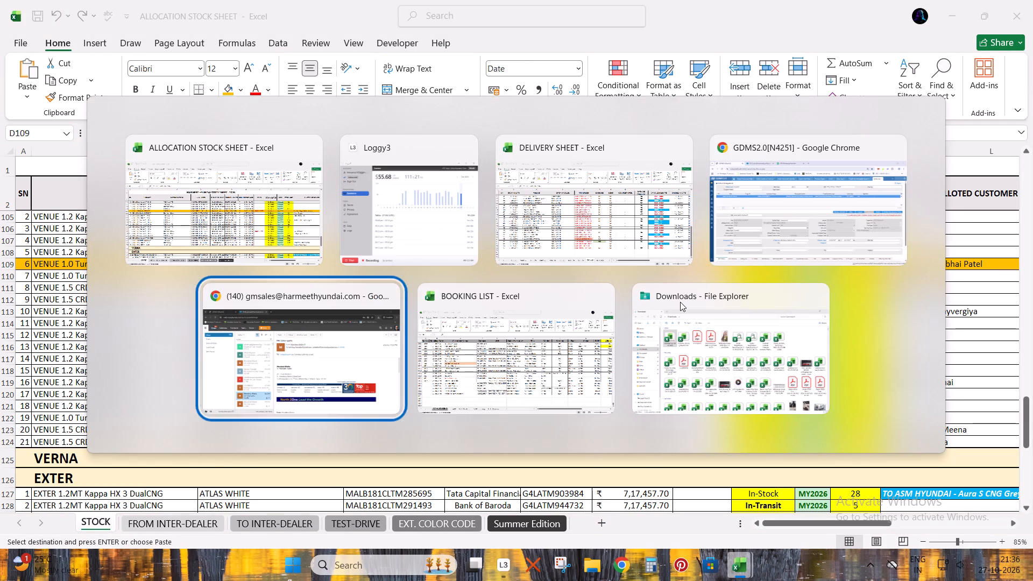
key(alt+Tab)
key(Right)
key(ctrl+f)
key(ctrl+v)
key(Return)
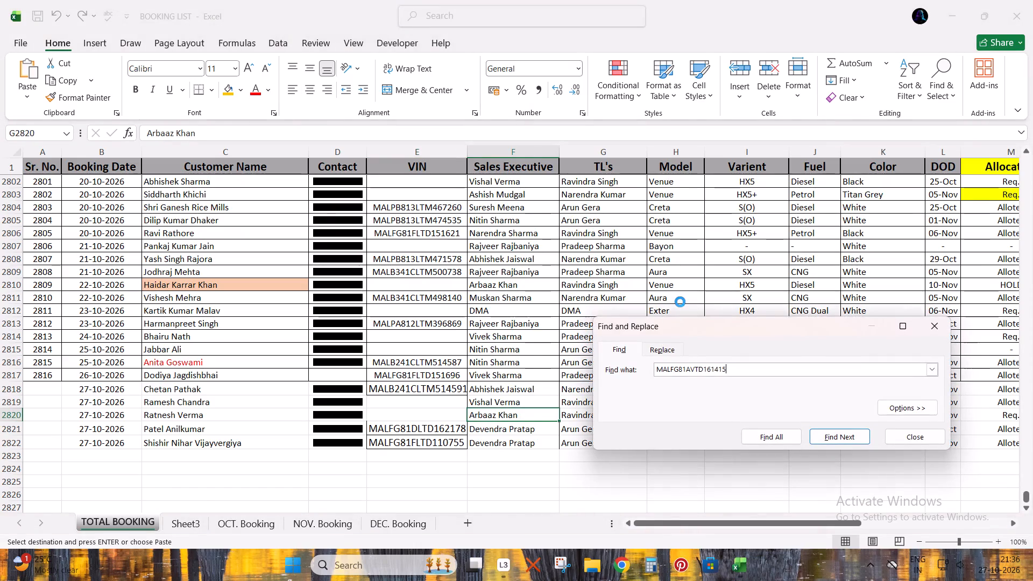
key(Escape)
Replace the DOD and Allocation cells in row 2709 with copies of row 2707's, marking the booking Delivered - Oct'26.
key(ctrl+Right)
key(Left)
key(shift+Right)
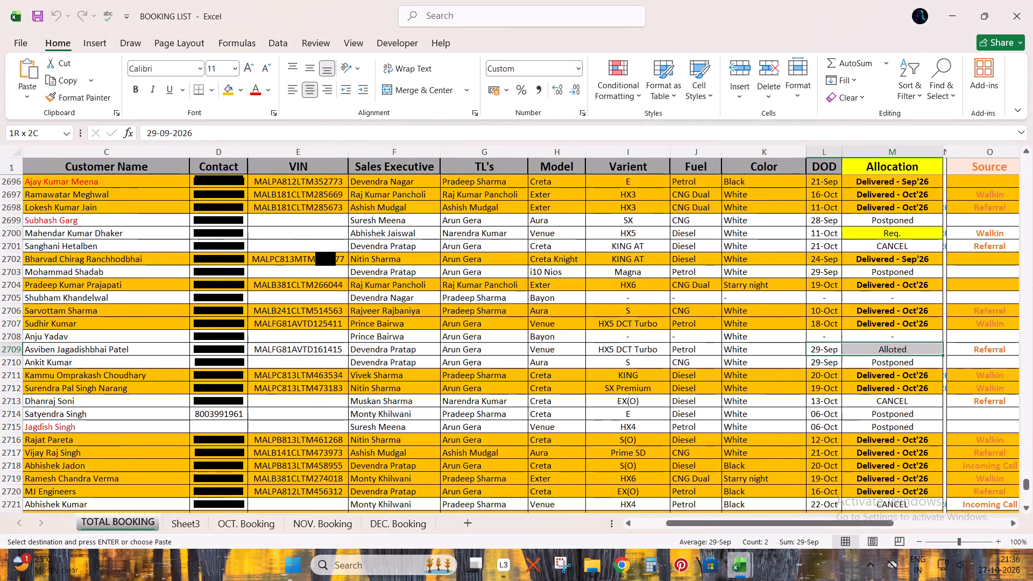
key(Delete)
key(Up)
key(Up)
key(shift+Right)
key(ctrl+c)
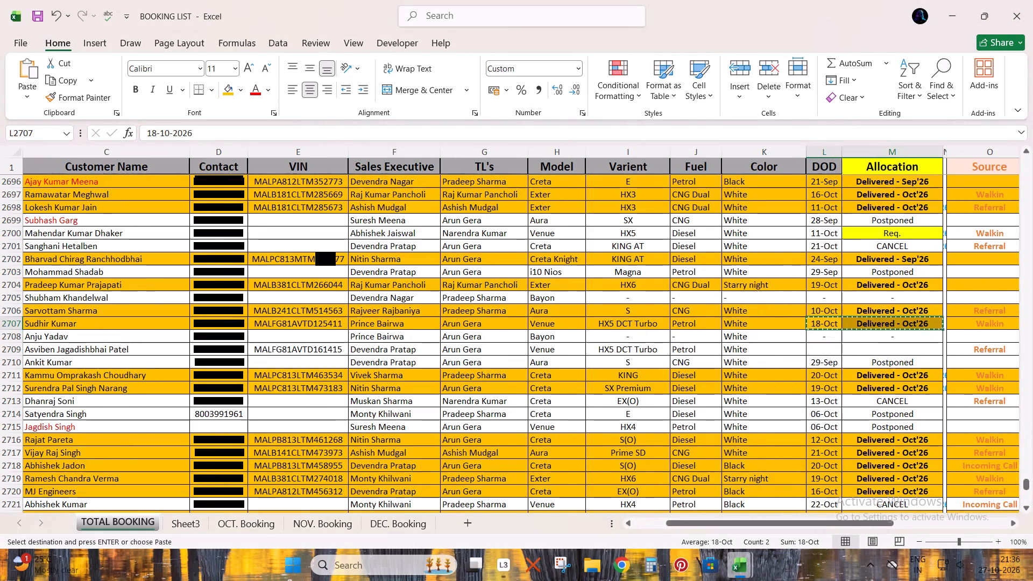
key(ctrl+Down)
key(Down)
key(ctrl+v)
key(Escape)
Set the DOD in row 2709 to 27-10.
key(Right)
key(Left)
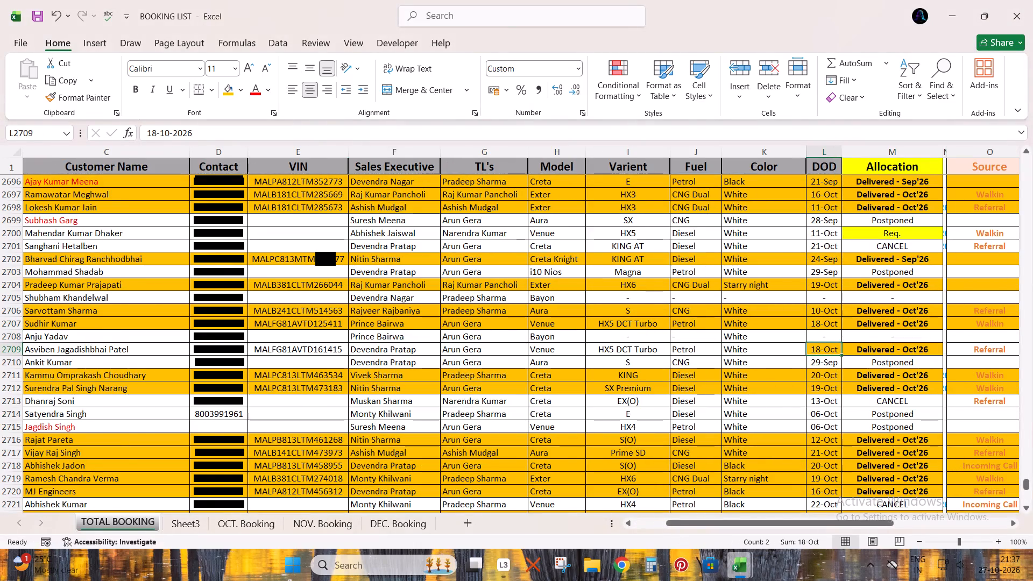
text(27-10)
key(Return)
Copy the orange delivered-row formatting of row 2711 onto the whole of row 2709.
key(Up)
key(Down)
key(Down)
key(shift+space)
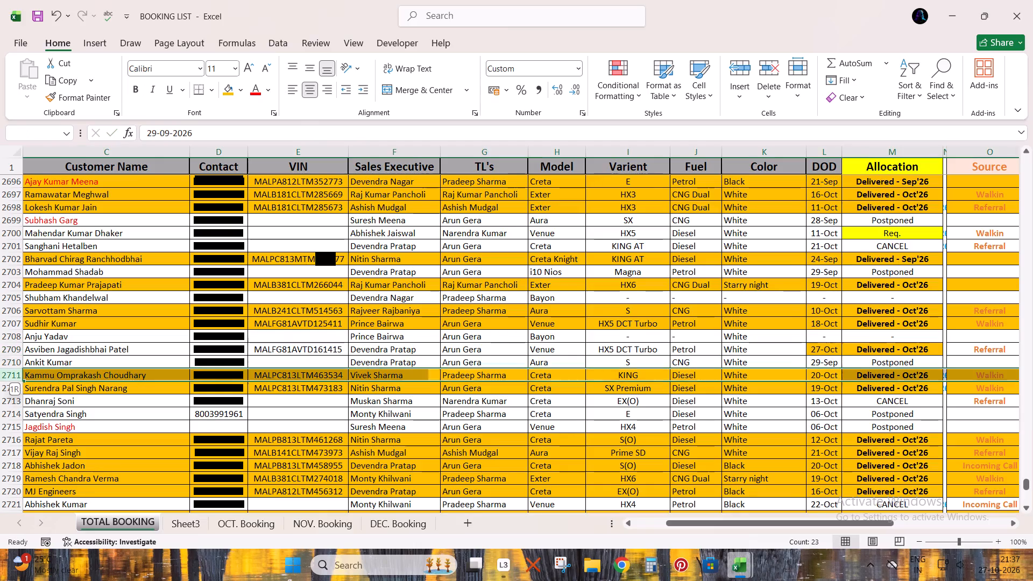
click(60, 99)
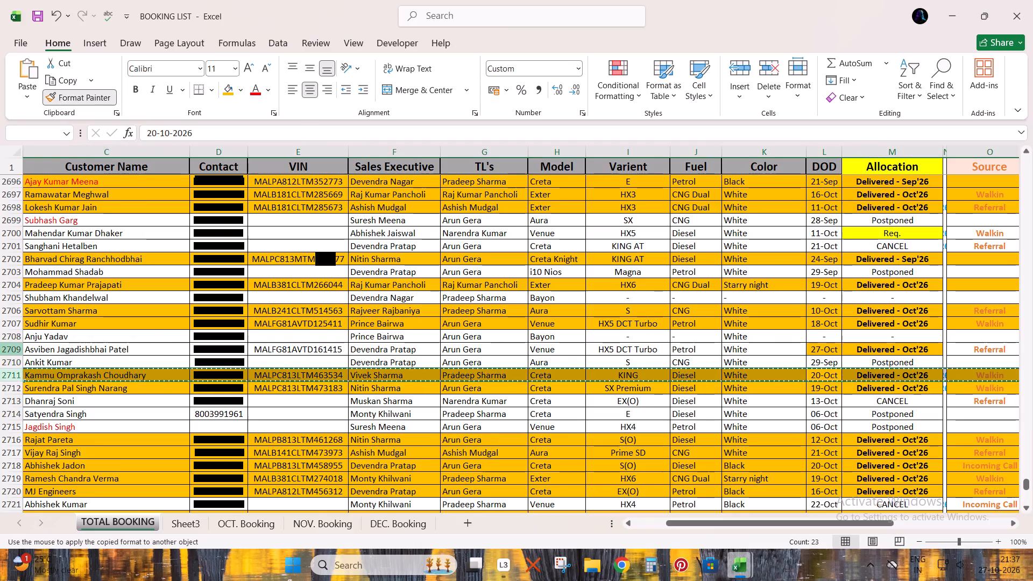
click(15, 349)
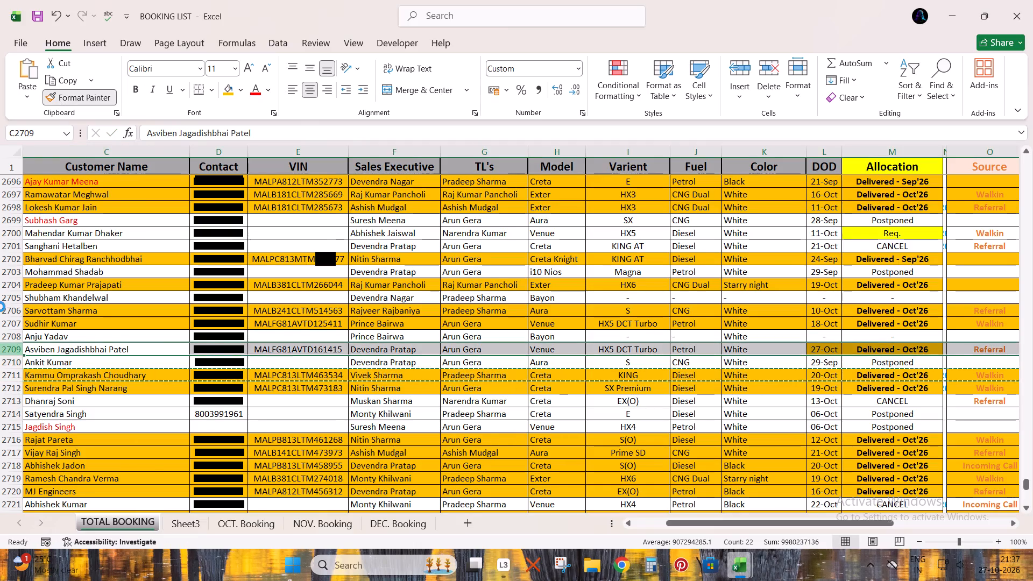
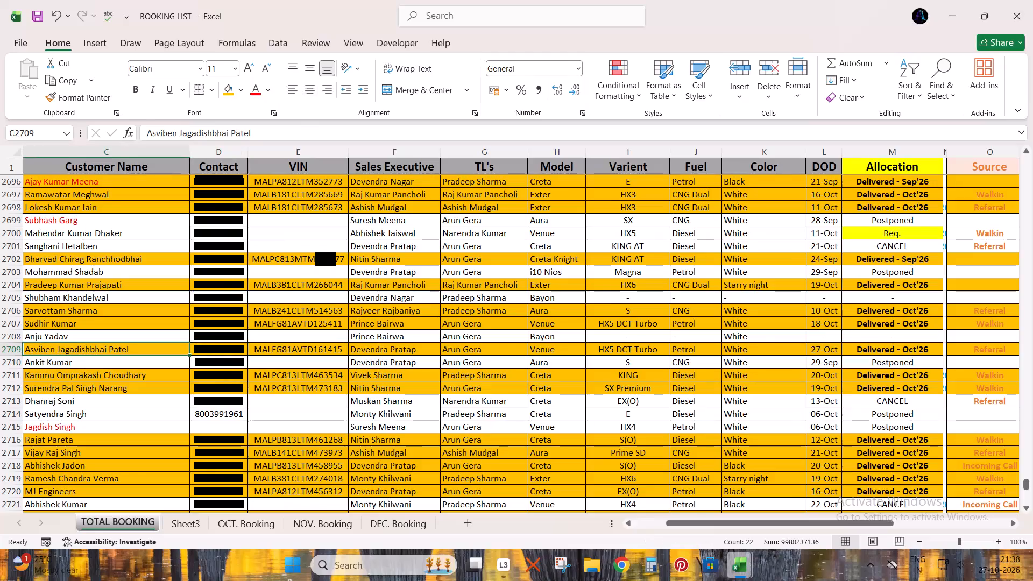
key(ctrl+Right)
key(Left)
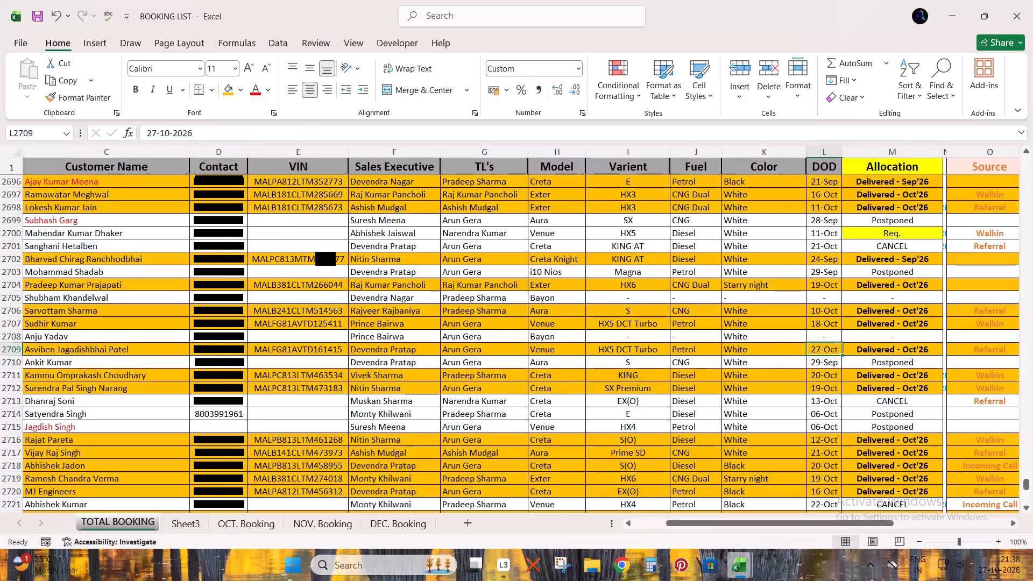
key(Right)
key(alt+Tab)
key(Right)
key(Left)
key(ctrl+c)
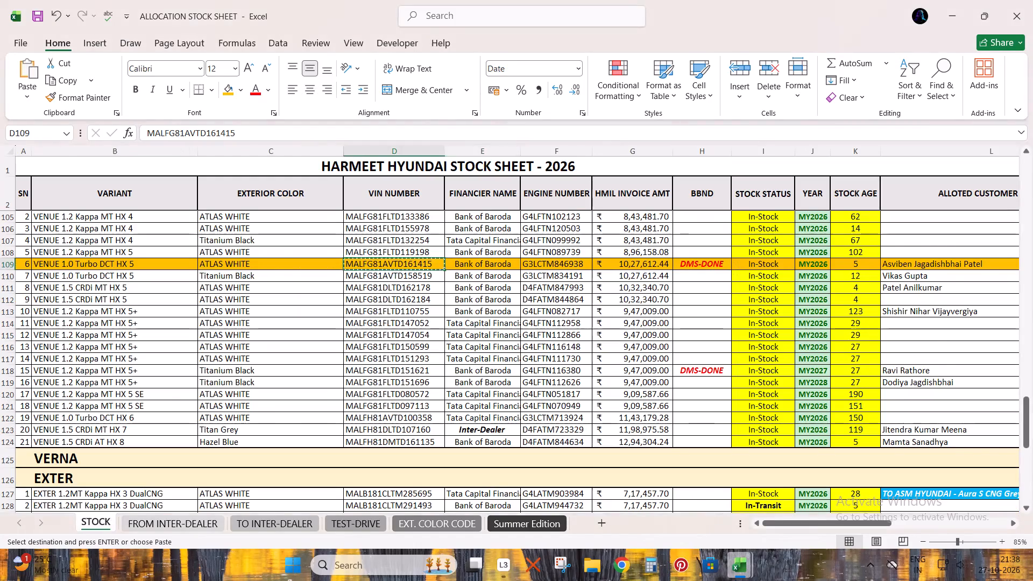
key(alt+Tab)
key(Right)
key(ctrl+f)
key(ctrl+v)
key(Return)
key(Escape)
key(shift+space)
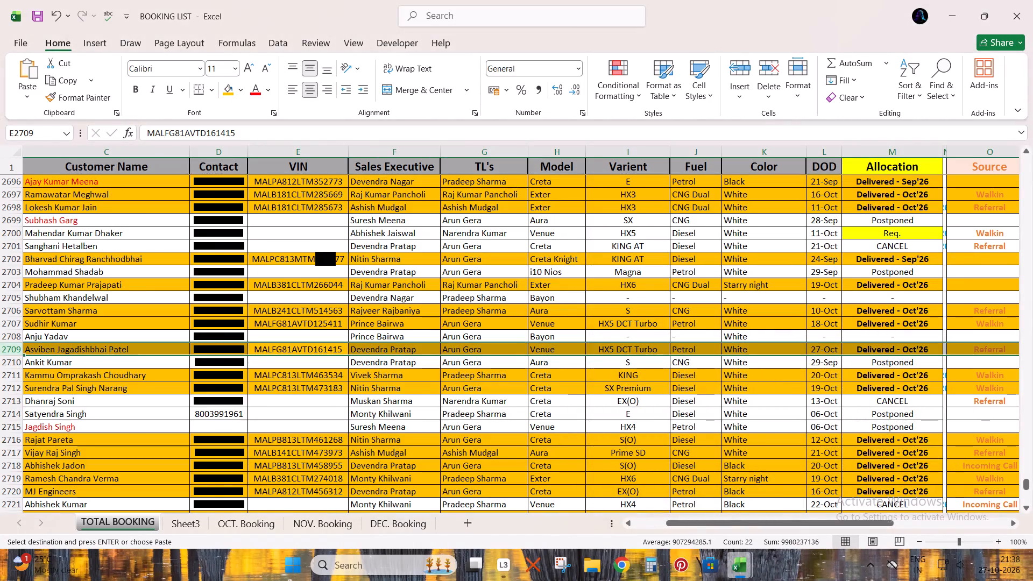
key(ctrl+Left)
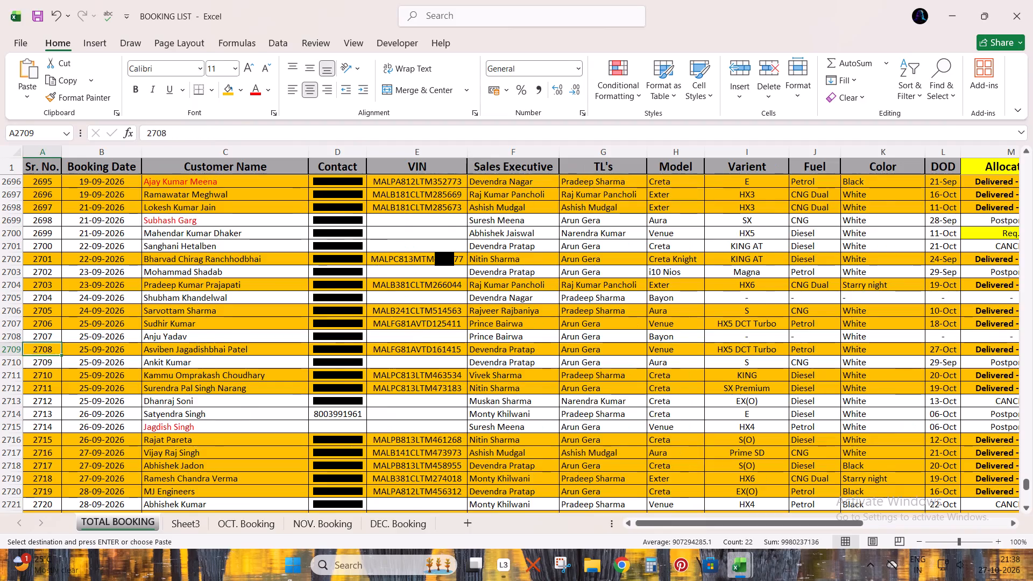
key(Down)
Delete the delivered VENUE 1.0 Turbo DCT HX 5 row, row 109, from the STOCK sheet of ALLOCATION STOCK SHEET.
key(alt+Tab)
key(shift+space)
key(ctrl+minus)
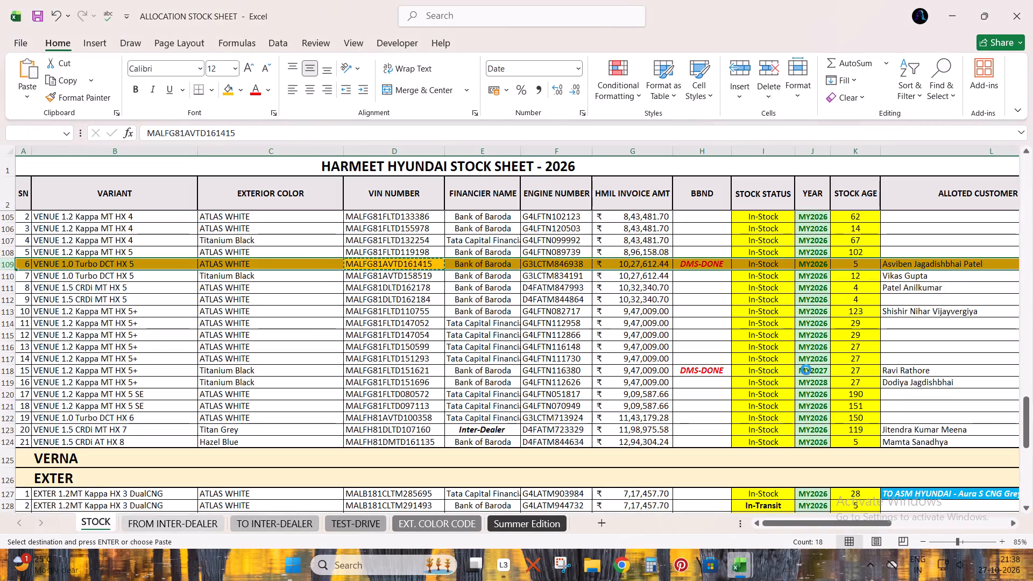
key(Up)
key(Left)
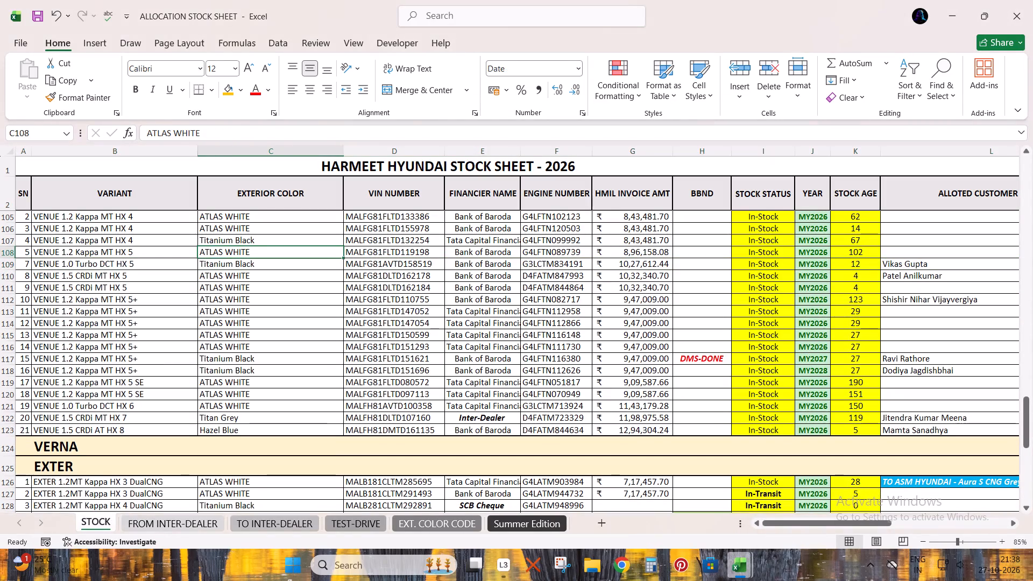
Renumber the VENUE serial numbers by filling the series from A105:A107 down to row 123, and save the stock workbook.
drag(27, 220, 25, 236)
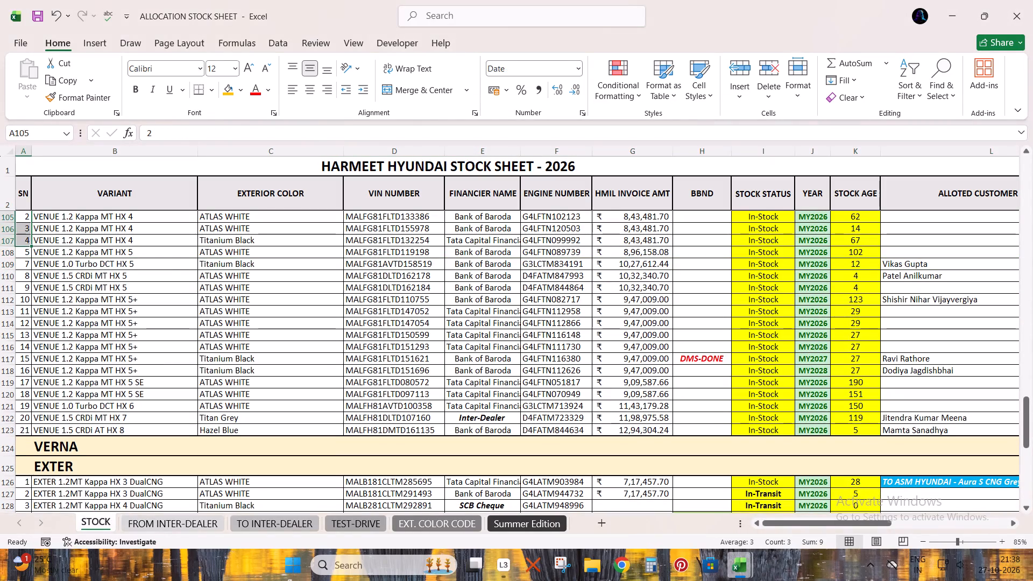
double_click(32, 244)
click(84, 256)
key(ctrl+s)
Switch to the DELIVERY SHEET workbook, save it and close it.
key(alt+Tab)
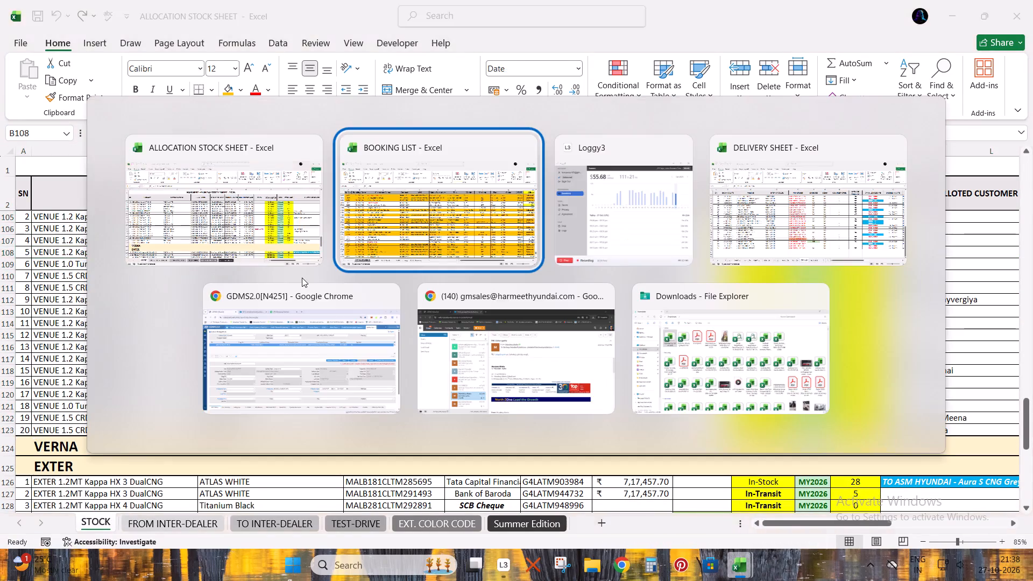
key(alt+Tab)
key(alt+Tab)
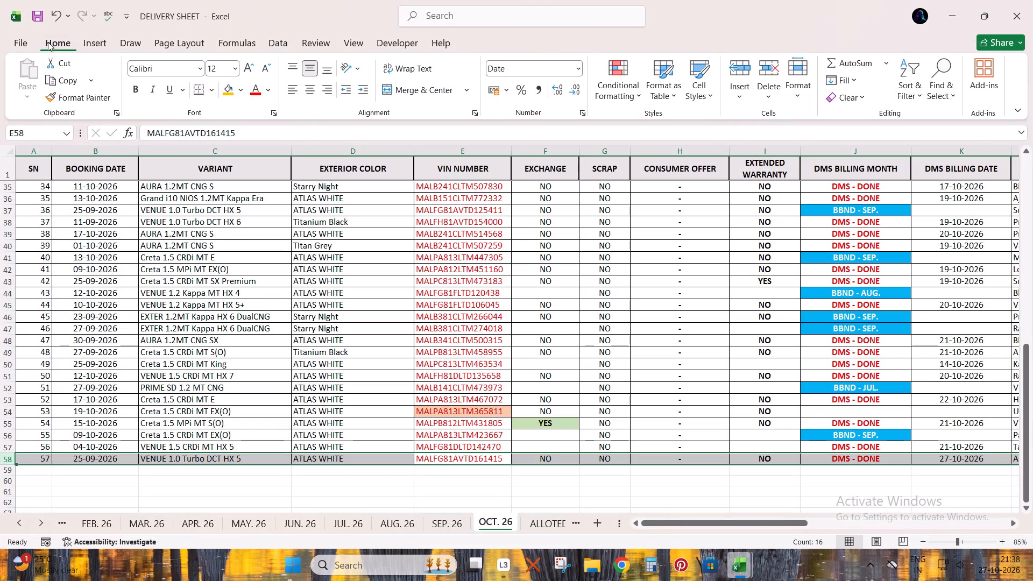
click(37, 20)
click(1032, 0)
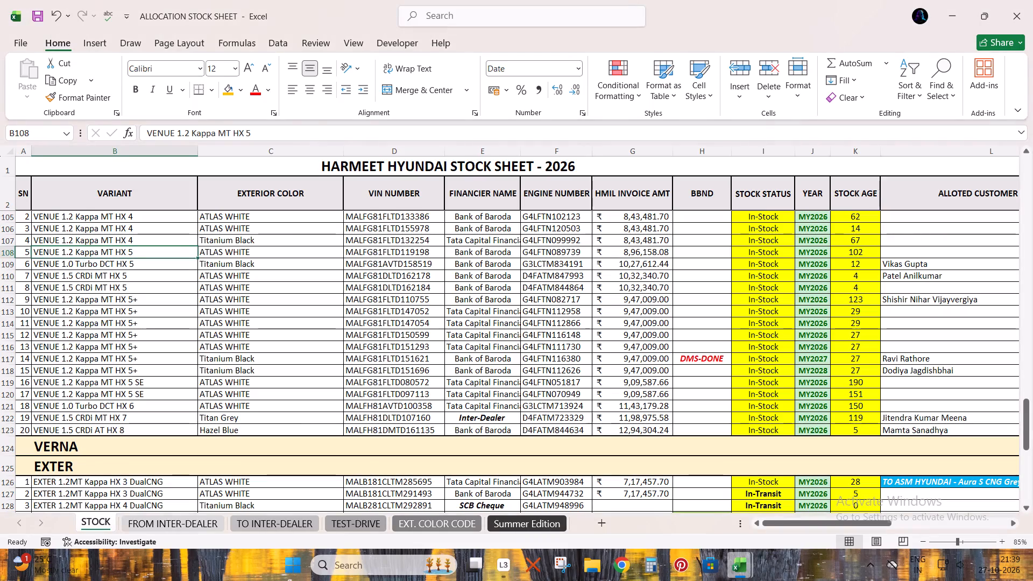
Switch to the BOOKING LIST workbook.
click(740, 564)
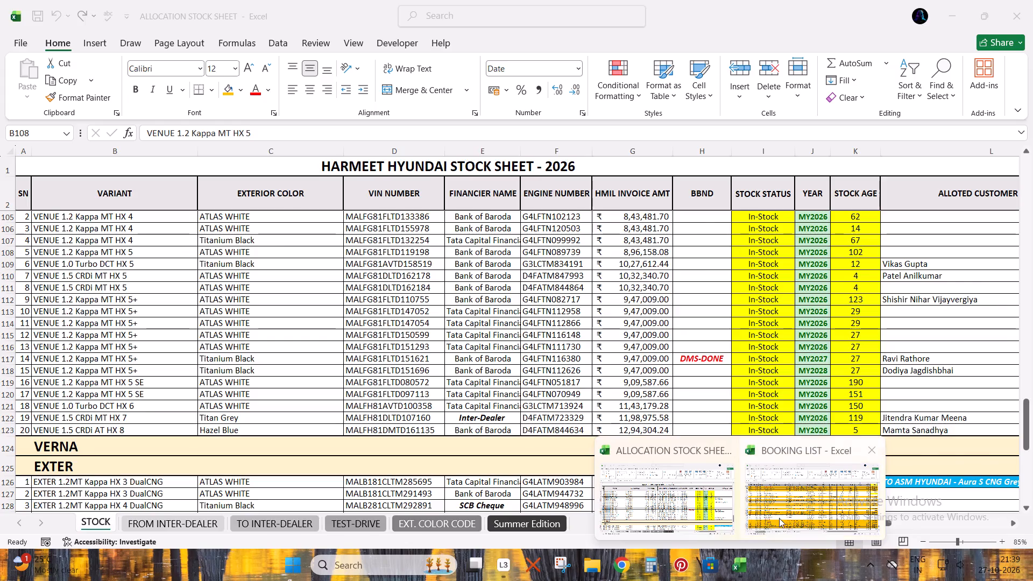
In the BOOKING LIST workbook, go to the newest bookings at the end of the TOTAL BOOKING sheet and select row 2819.
click(683, 505)
click(739, 563)
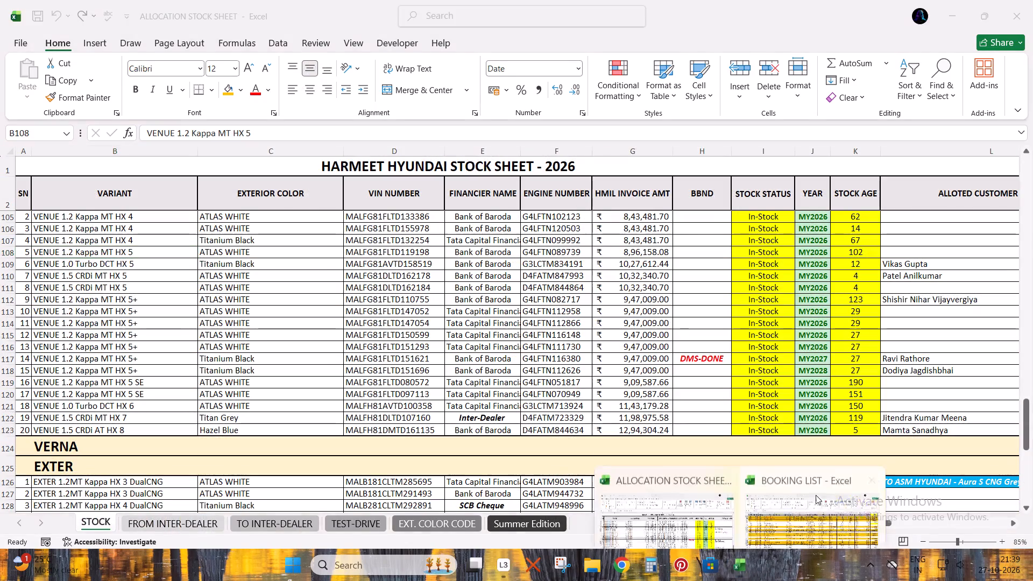
click(819, 491)
key(ctrl+Down)
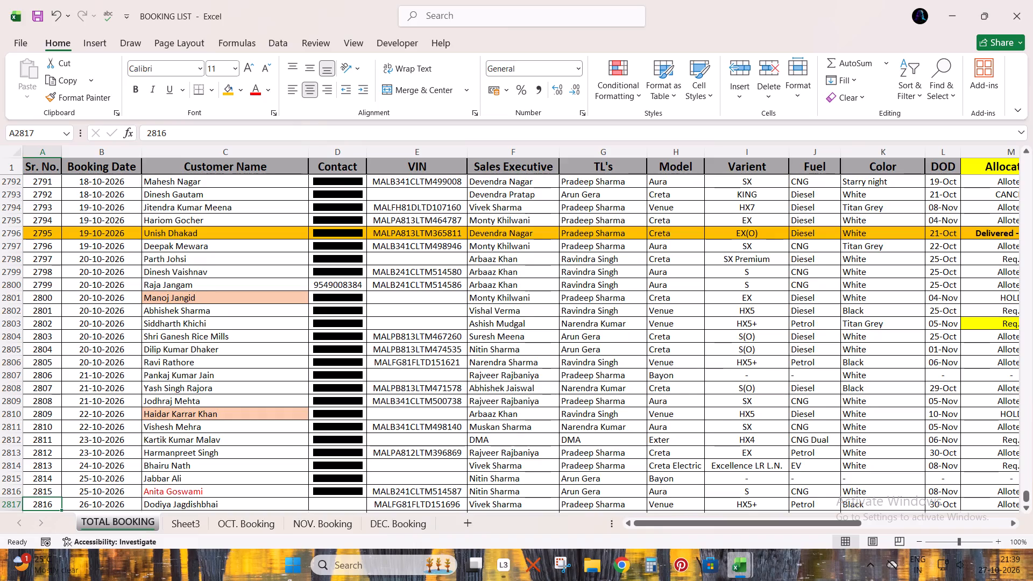
scroll(264, 429, down, 3)
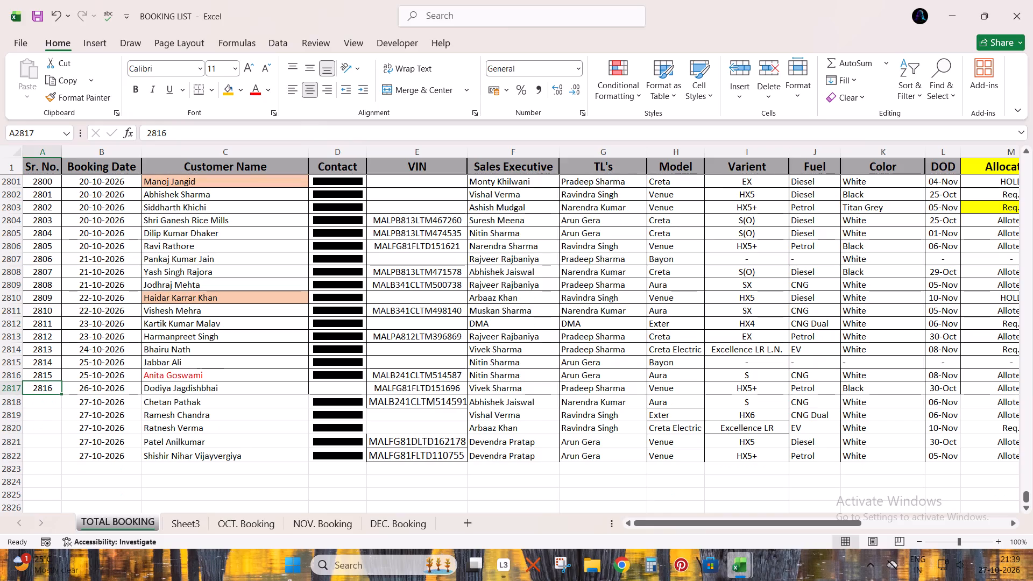
click(395, 414)
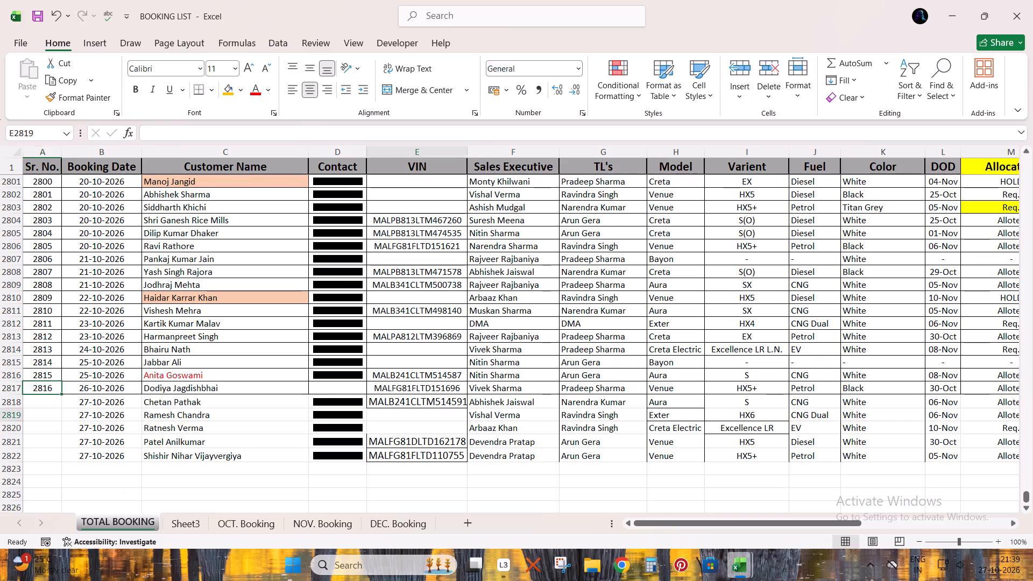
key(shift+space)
Switch to the Chrome window with the GDMS 2.0 Vehicle Management page.
key(alt+Tab)
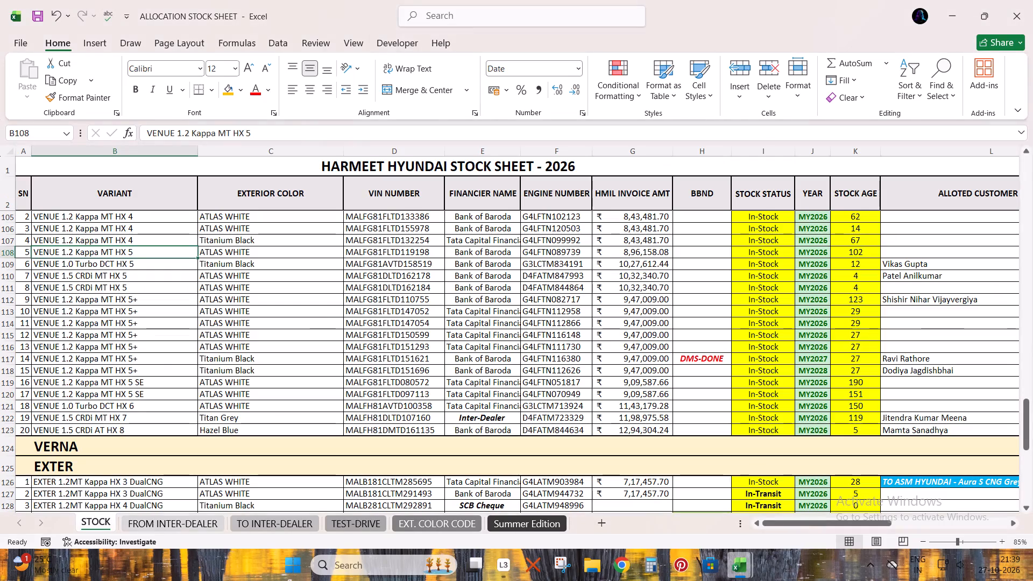
key(alt+Tab)
key(alt+Tab)
key(alt+Tab)
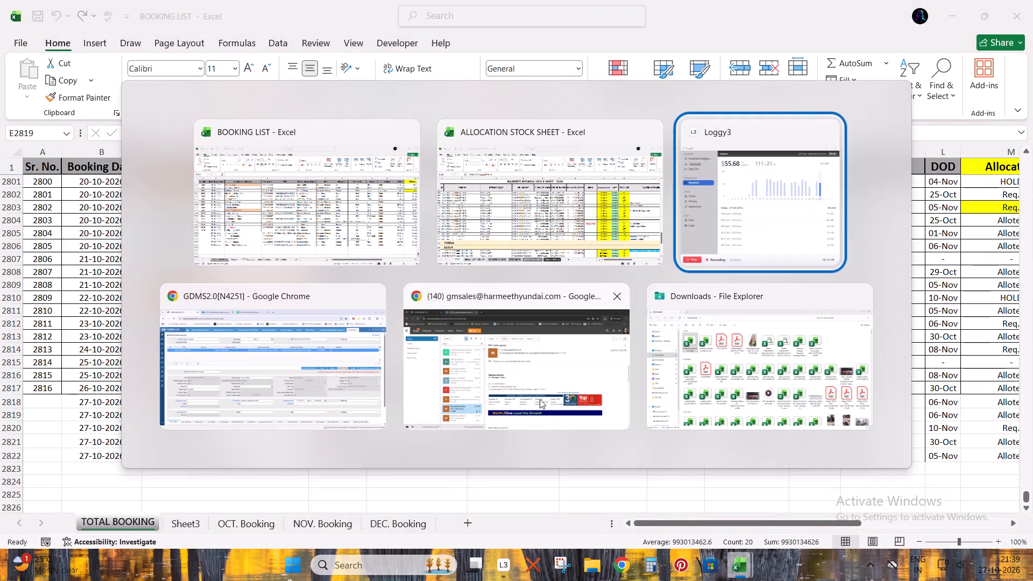
key(alt+Tab)
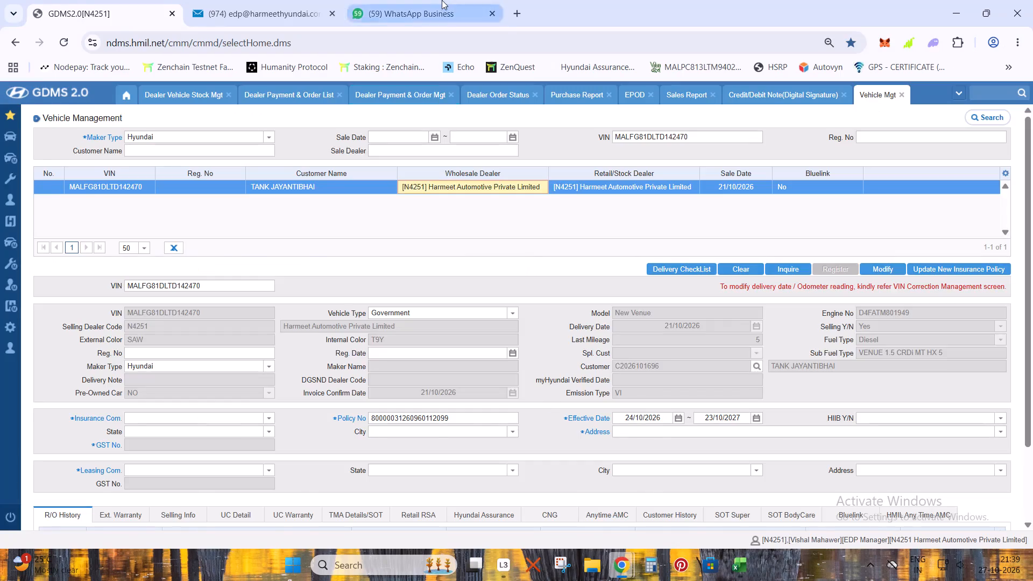